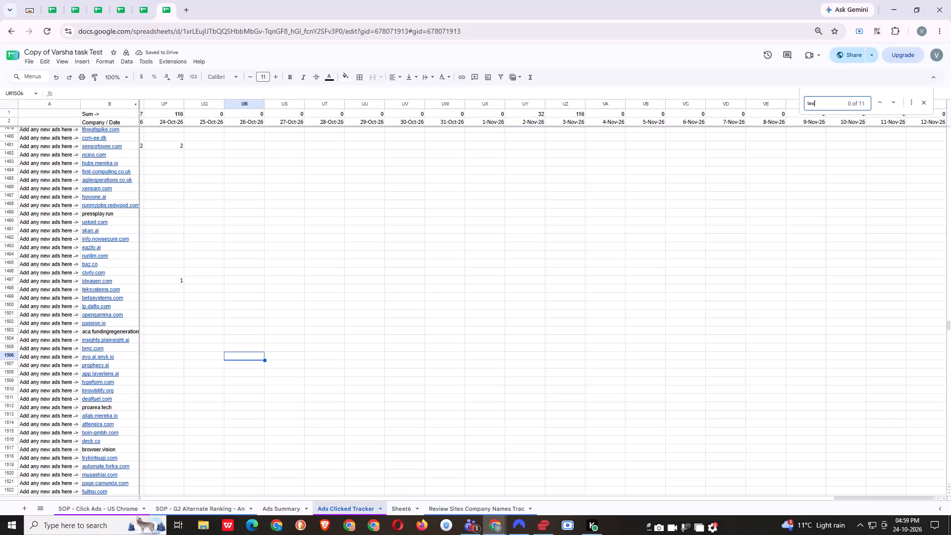
# Search the Ads Clicked Tracker sheet for the company entry "testmu".
pyautogui.press('Return')
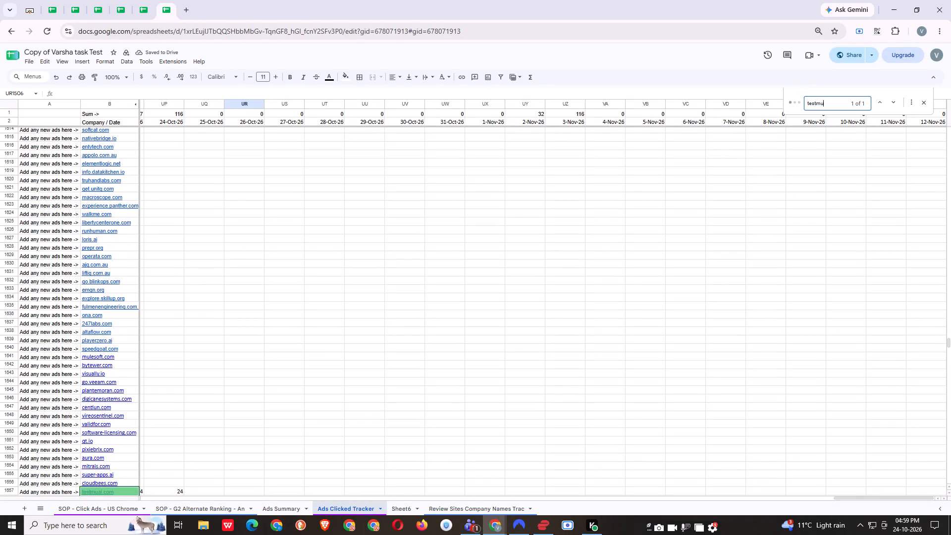
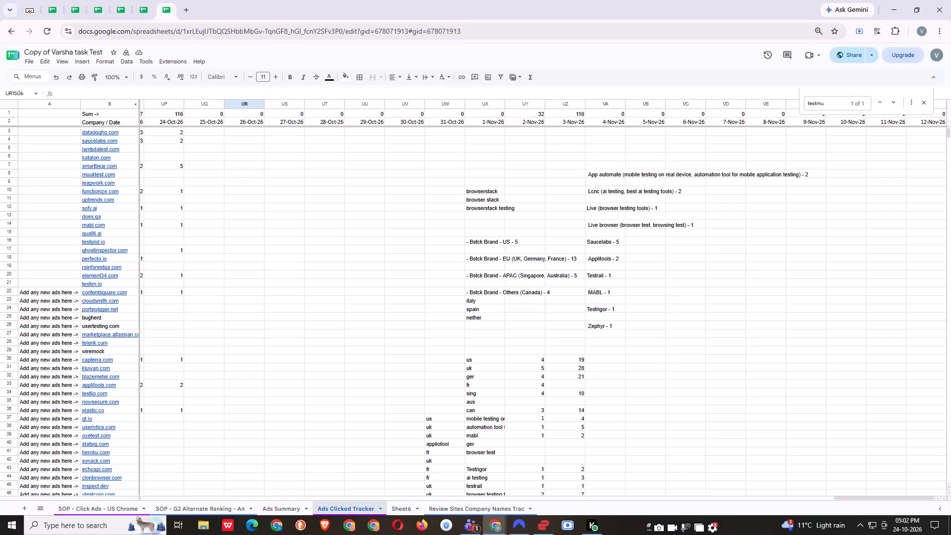
# Search the Ads Clicked Tracker sheet for testmu again and look over the surrounding company rows.
pyautogui.scroll(-1, 516, 303)
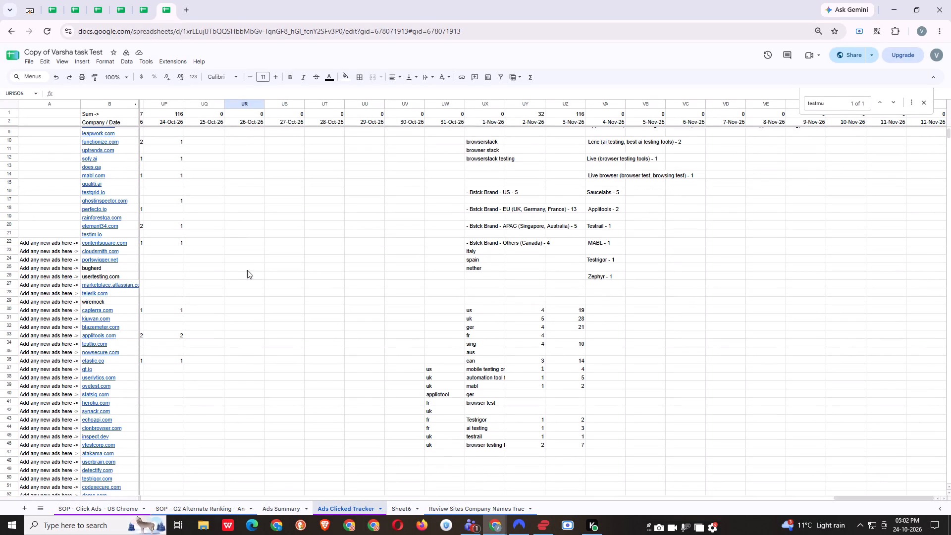
pyautogui.click(834, 101)
pyautogui.press('Return')
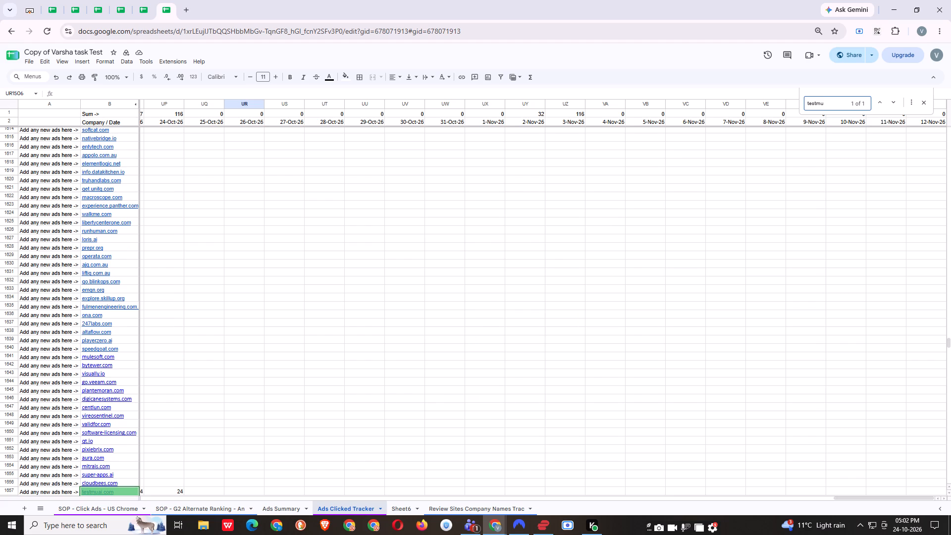
pyautogui.scroll(4, 320, 404)
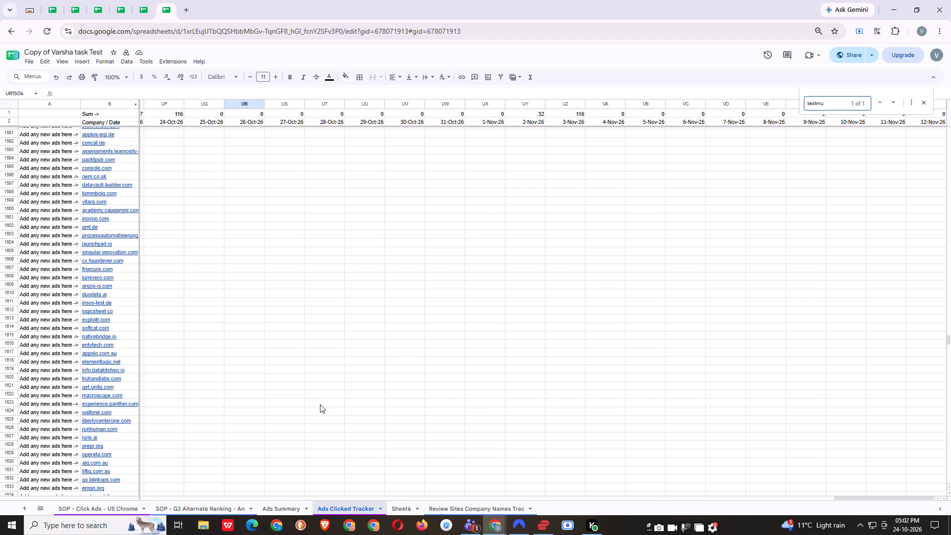
pyautogui.scroll(6, 320, 404)
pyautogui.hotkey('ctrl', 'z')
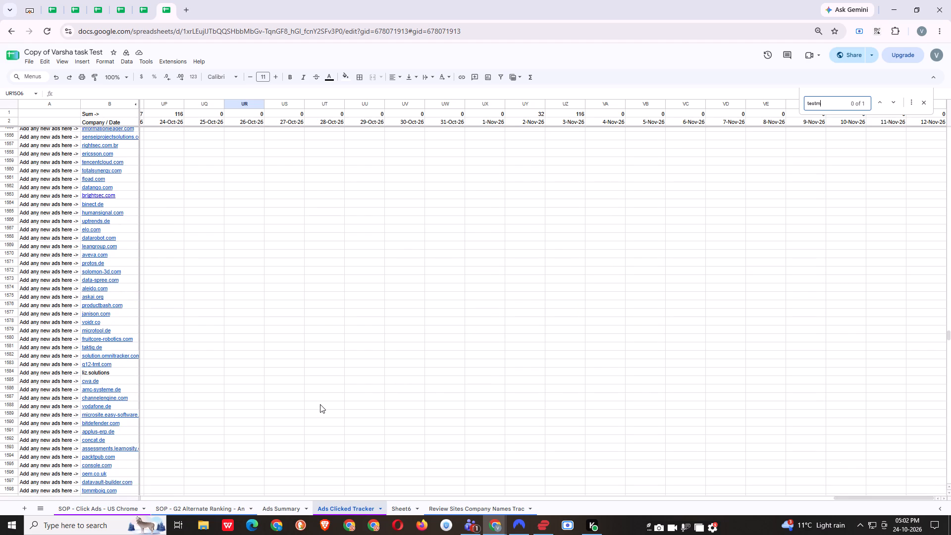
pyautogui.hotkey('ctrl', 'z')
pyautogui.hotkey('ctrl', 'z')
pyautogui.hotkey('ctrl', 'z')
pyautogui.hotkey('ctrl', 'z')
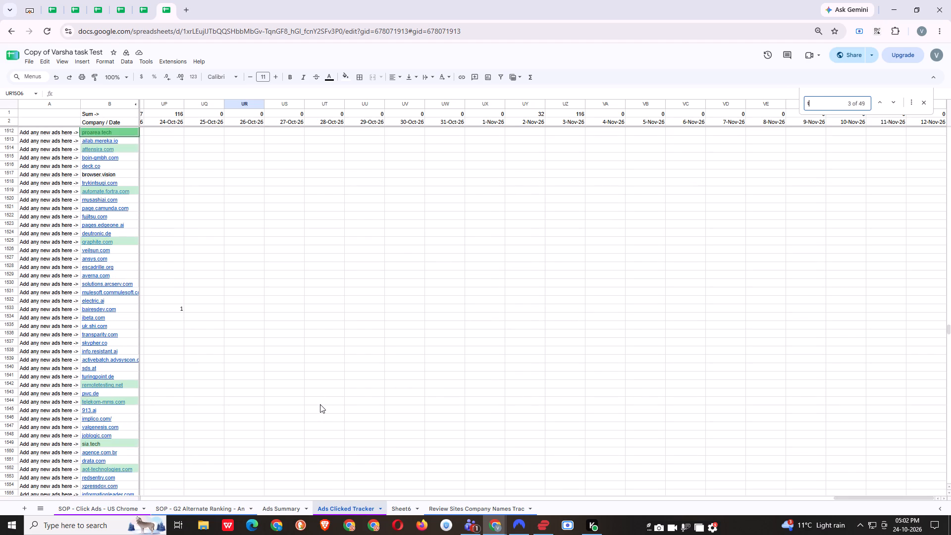
# Close the search and undo the recent count edits in the 24-Oct-26 column and the us row of the 2-Nov-26 and 3-Nov-26 columns.
pyautogui.click(320, 404)
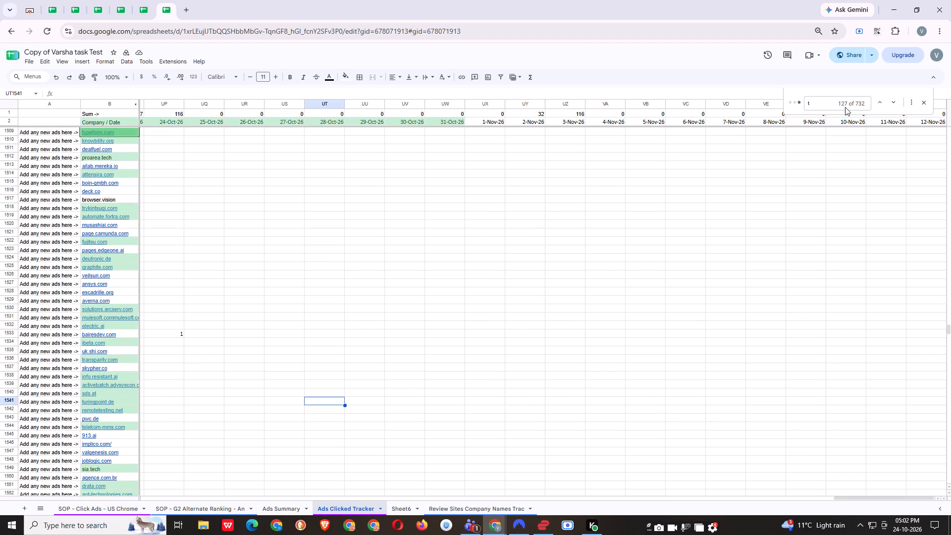
pyautogui.click(923, 102)
pyautogui.click(427, 321)
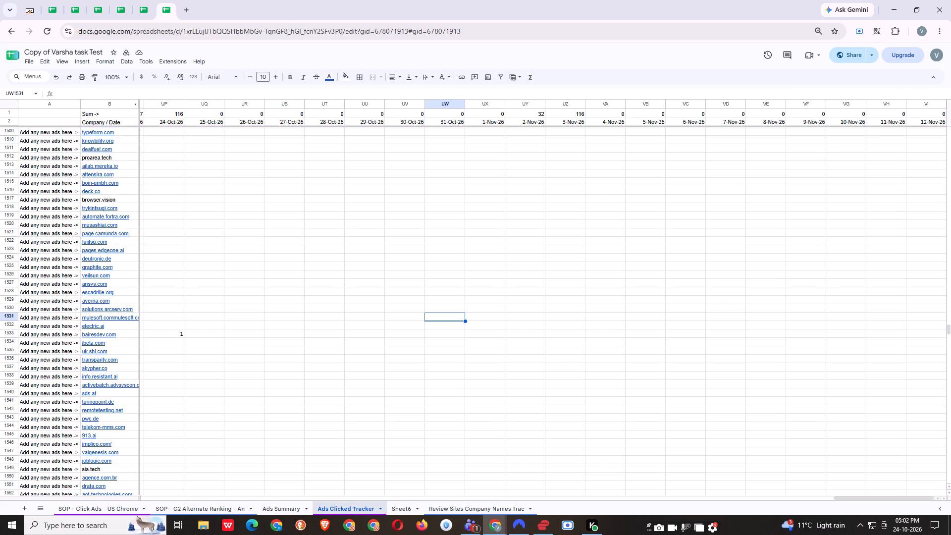
pyautogui.hotkey('ctrl', 'z')
pyautogui.hotkey('ctrl', 'z')
pyautogui.hotkey('ctrl', 'z')
pyautogui.hotkey('ctrl', 'z')
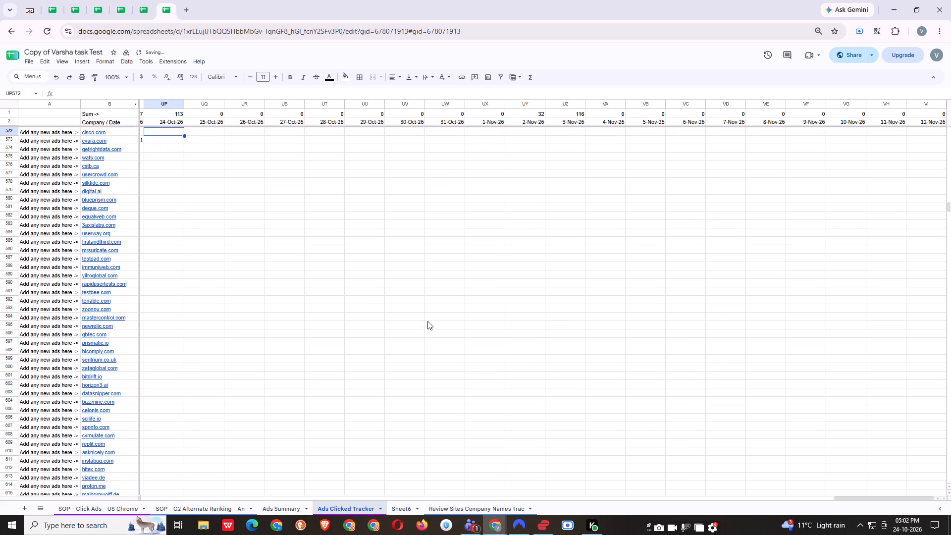
pyautogui.hotkey('ctrl', 'z')
pyautogui.hotkey('ctrl', 'z')
pyautogui.hotkey('ctrl', 'z')
pyautogui.hotkey('ctrl', 'z')
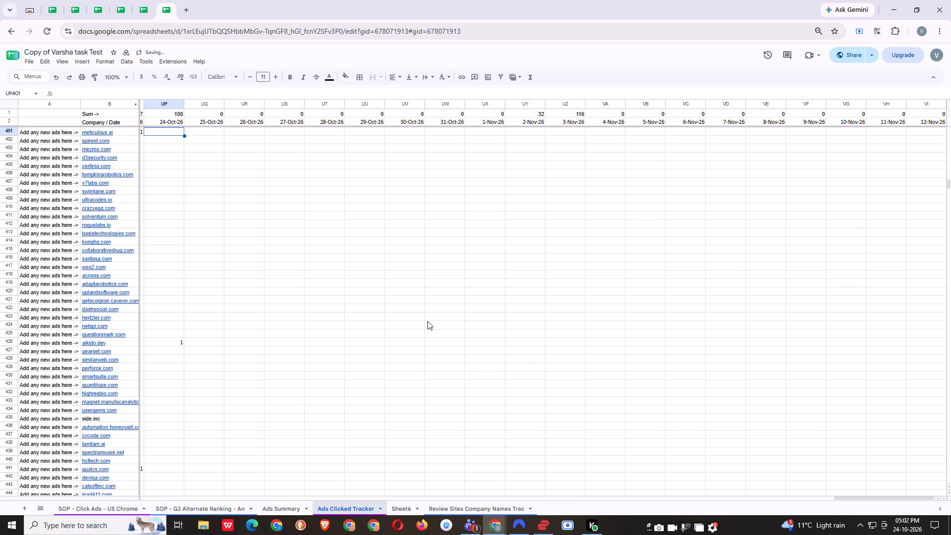
pyautogui.hotkey('ctrl', 'z')
pyautogui.hotkey('ctrl', 'z')
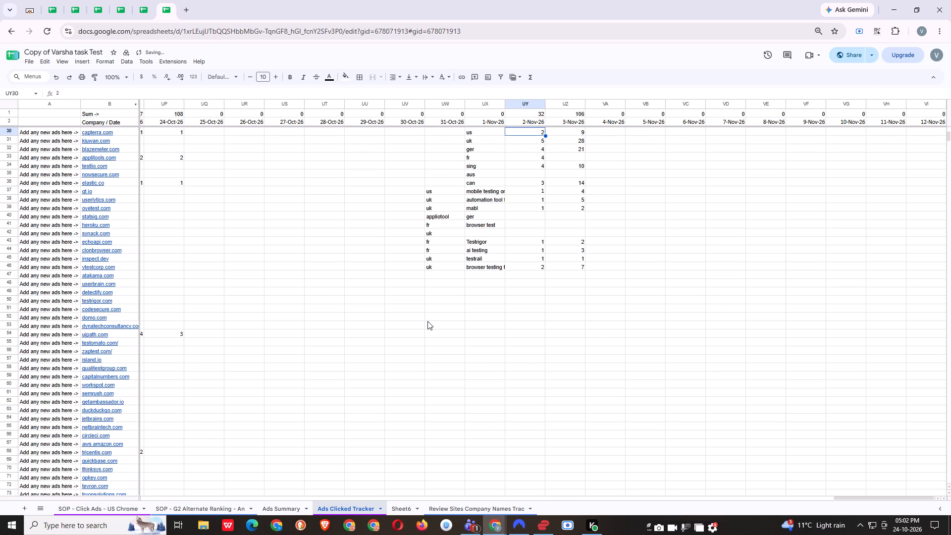
# Search the sheet for testmu and select that company's 24-Oct-26 count cell.
pyautogui.hotkey('ctrl', 'f')
pyautogui.write('test')
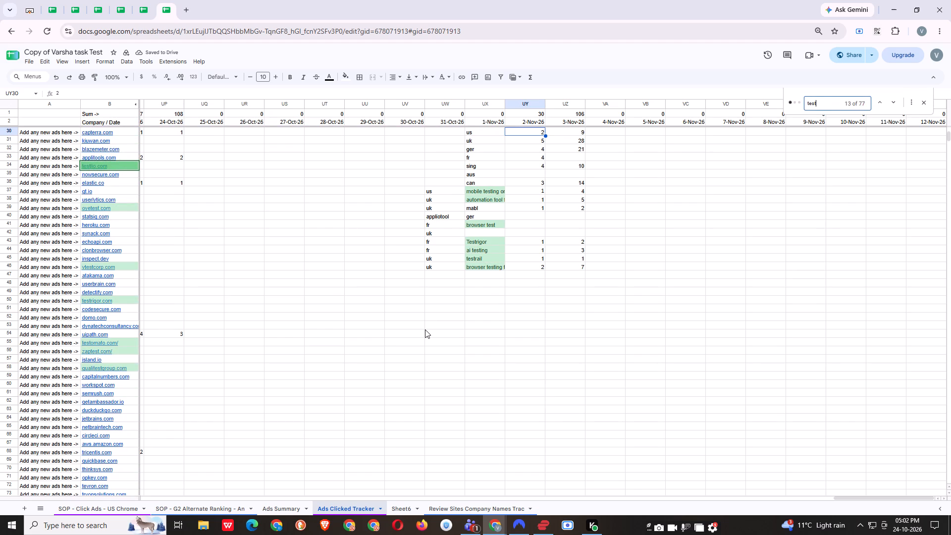
pyautogui.press('m')
pyautogui.press('u')
pyautogui.press('Return')
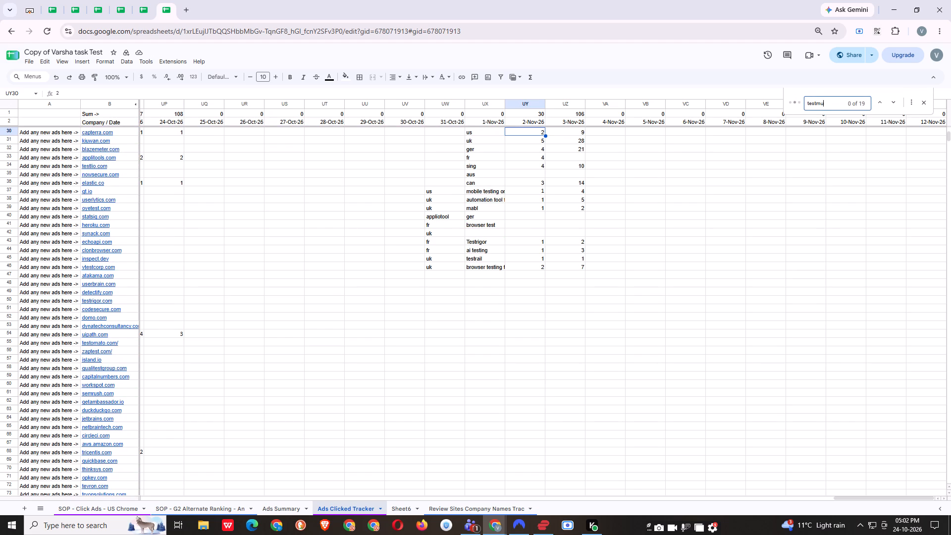
pyautogui.scroll(-2, 164, 411)
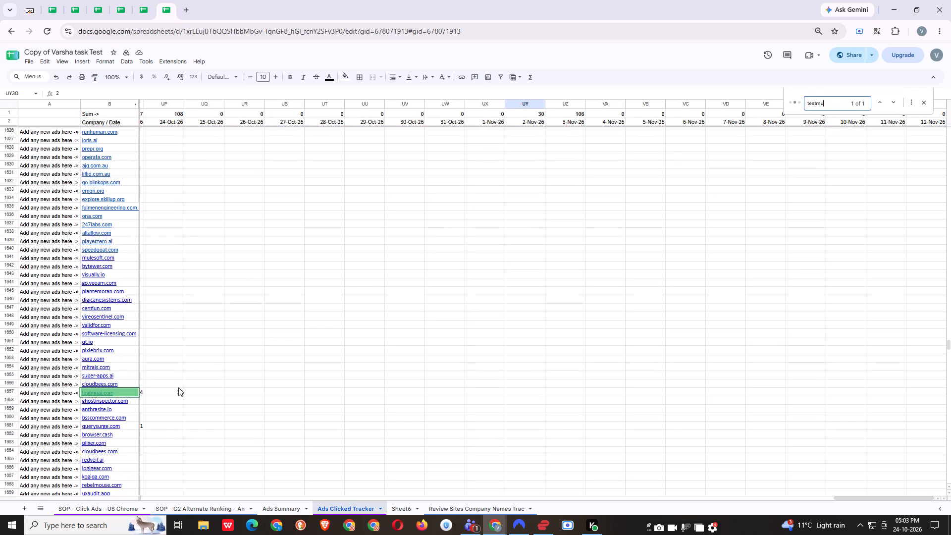
pyautogui.click(171, 393)
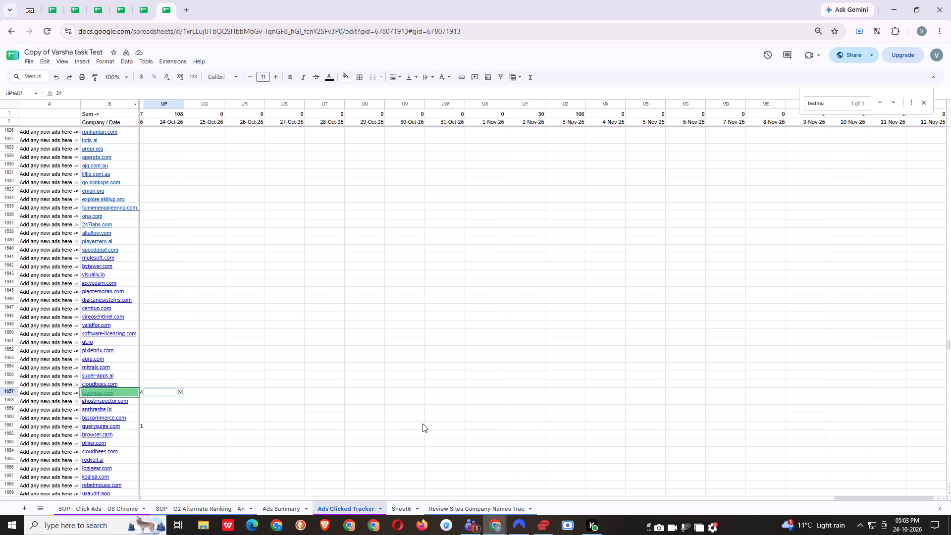
# Set the us row's count in the 2-Nov-26 column to 4.
pyautogui.scroll(4, 550, 408)
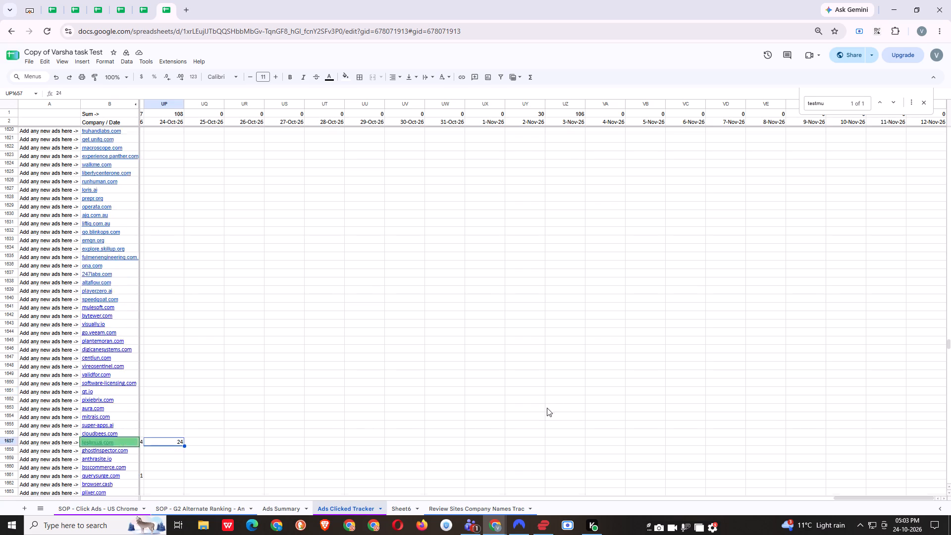
pyautogui.scroll(2, 547, 408)
pyautogui.scroll(20, 542, 408)
pyautogui.scroll(16, 542, 408)
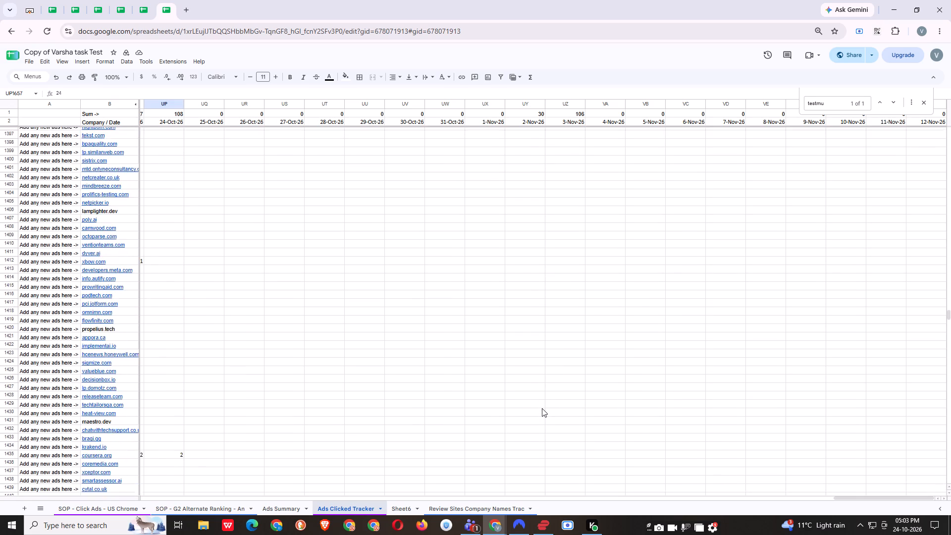
pyautogui.scroll(20, 542, 408)
pyautogui.scroll(13, 542, 408)
pyautogui.scroll(-1, 542, 408)
pyautogui.scroll(6, 542, 408)
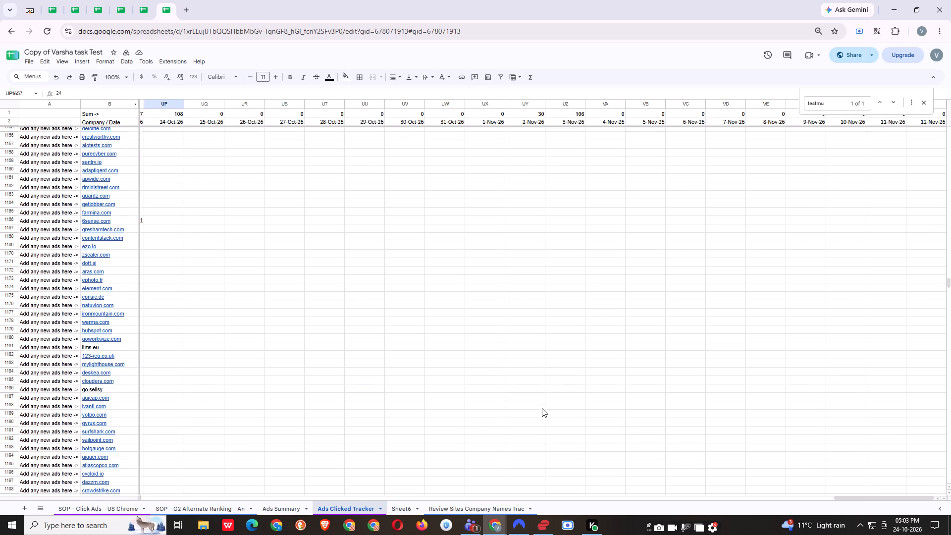
pyautogui.scroll(20, 542, 408)
pyautogui.scroll(6, 542, 408)
pyautogui.scroll(-1, 948, 279)
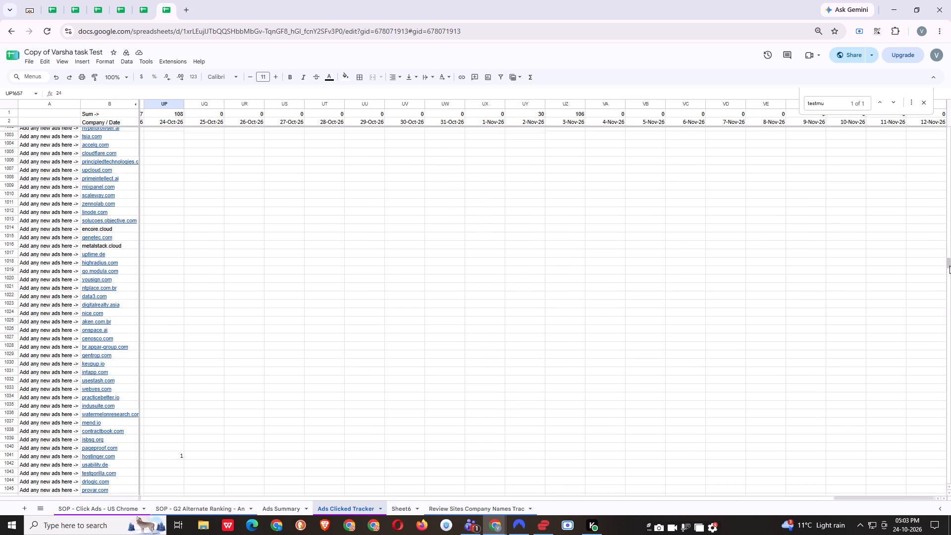
pyautogui.moveTo(950, 264); pyautogui.dragTo(944, 113)
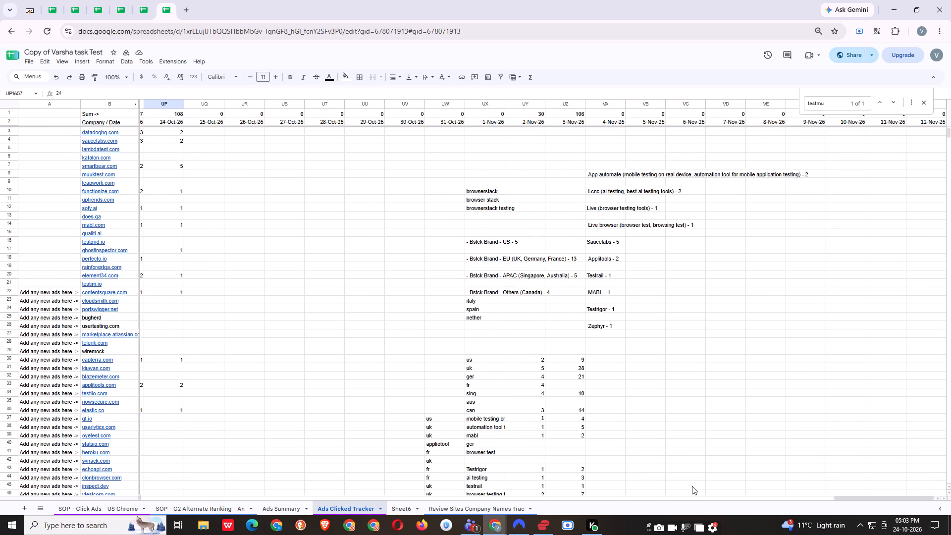
pyautogui.scroll(-2, 691, 486)
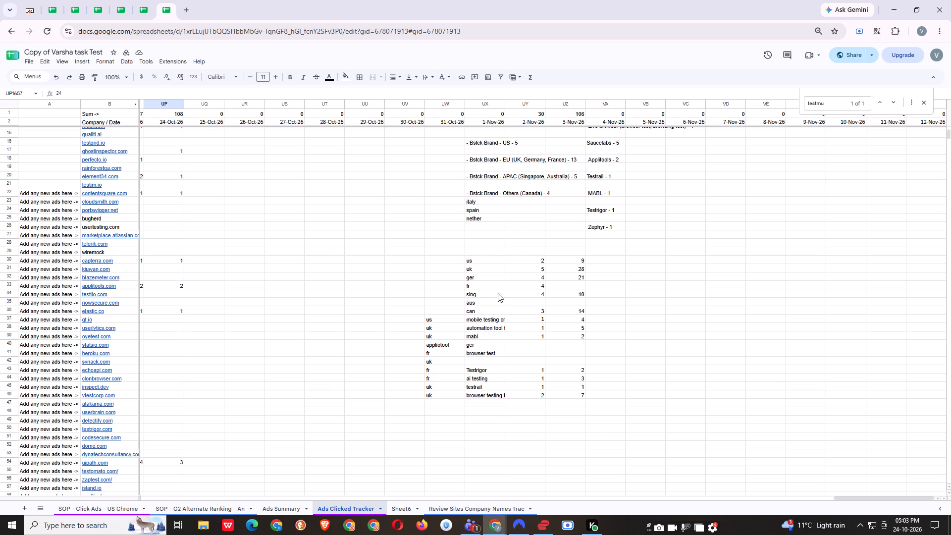
pyautogui.click(528, 262)
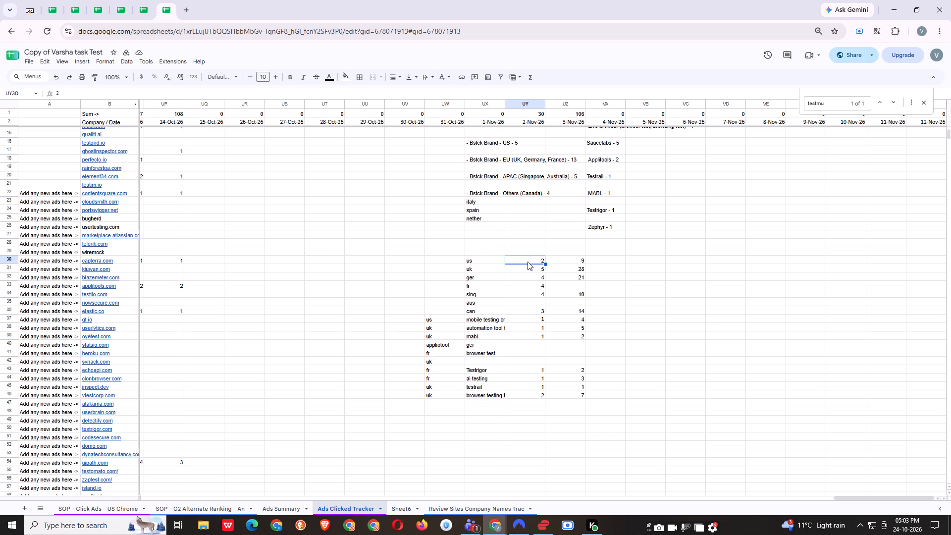
pyautogui.press('4')
pyautogui.press('Return')
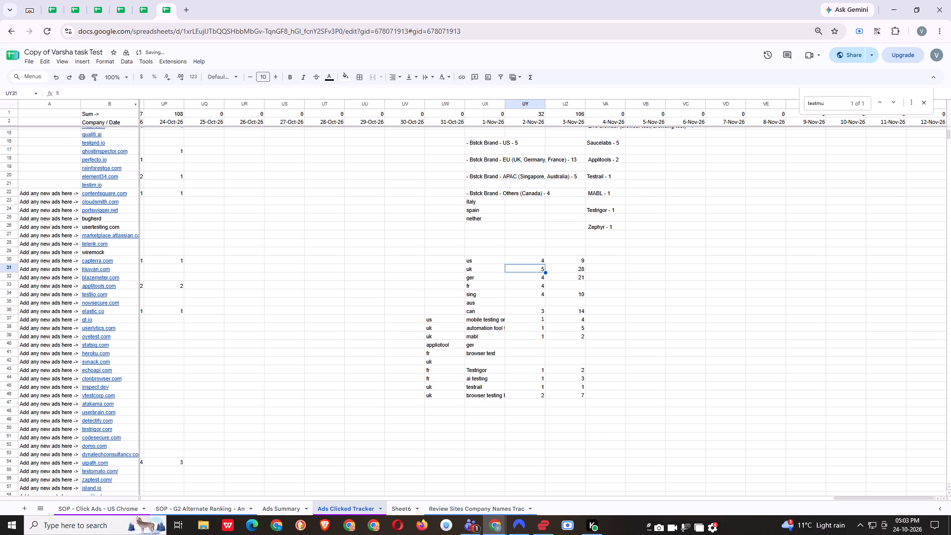
# Find the testmu company row and set its 24-Oct-26 ad-click count to 32.
pyautogui.click(839, 101)
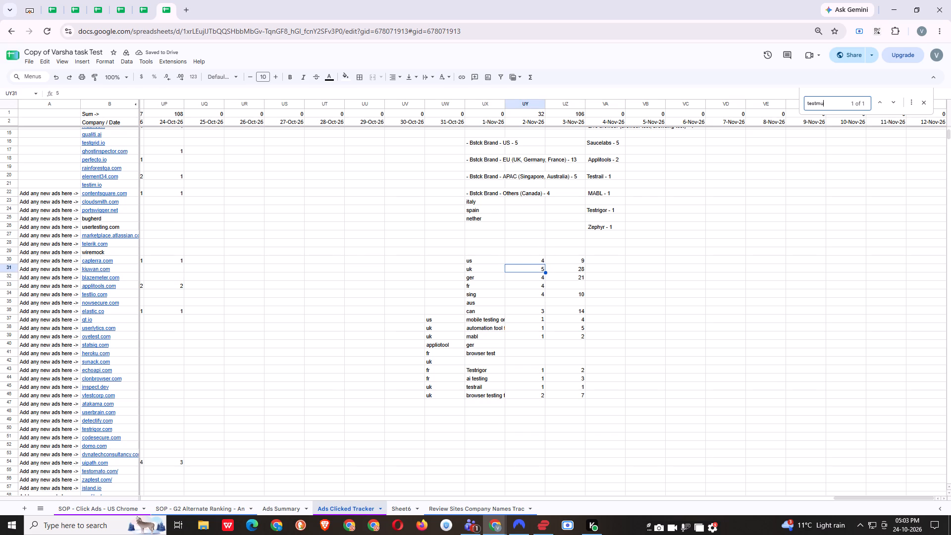
pyautogui.press('Return')
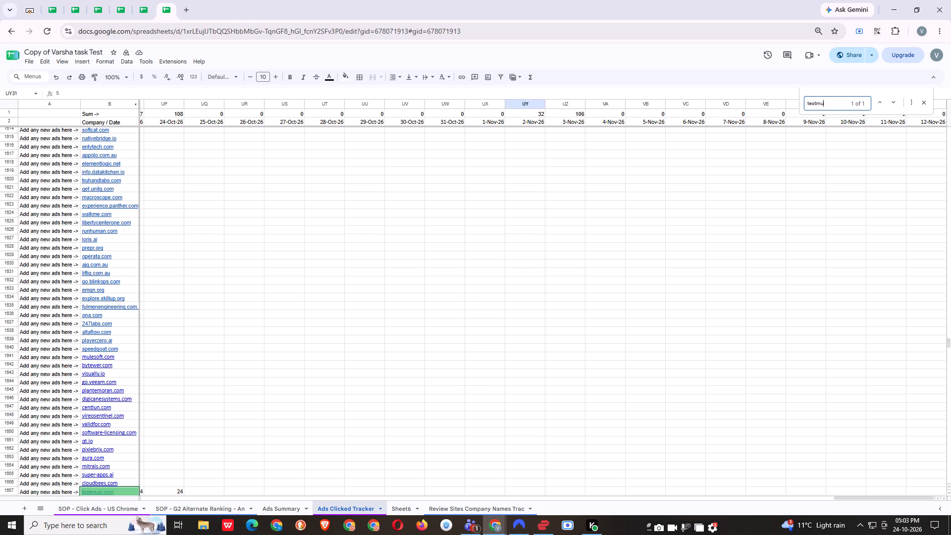
pyautogui.scroll(-2, 547, 205)
pyautogui.click(168, 393)
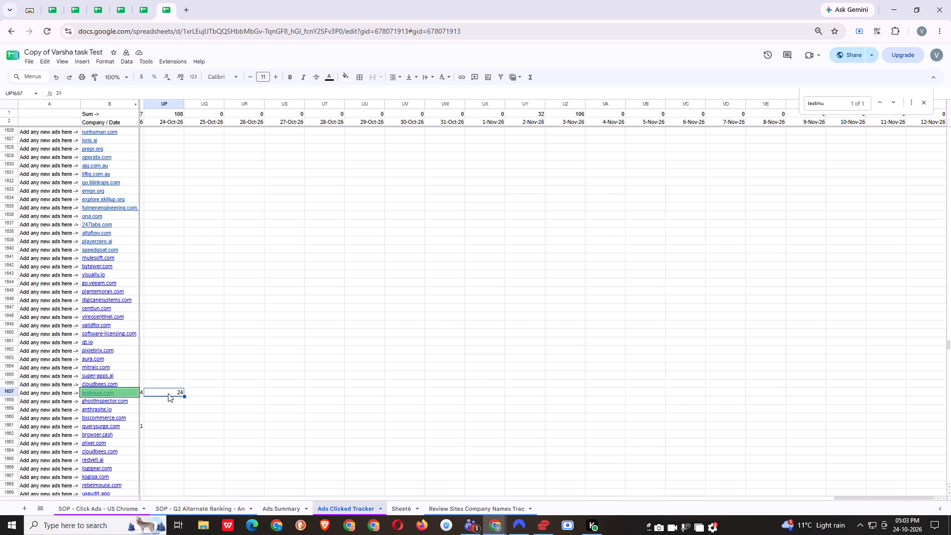
pyautogui.write('32')
pyautogui.press('Return')
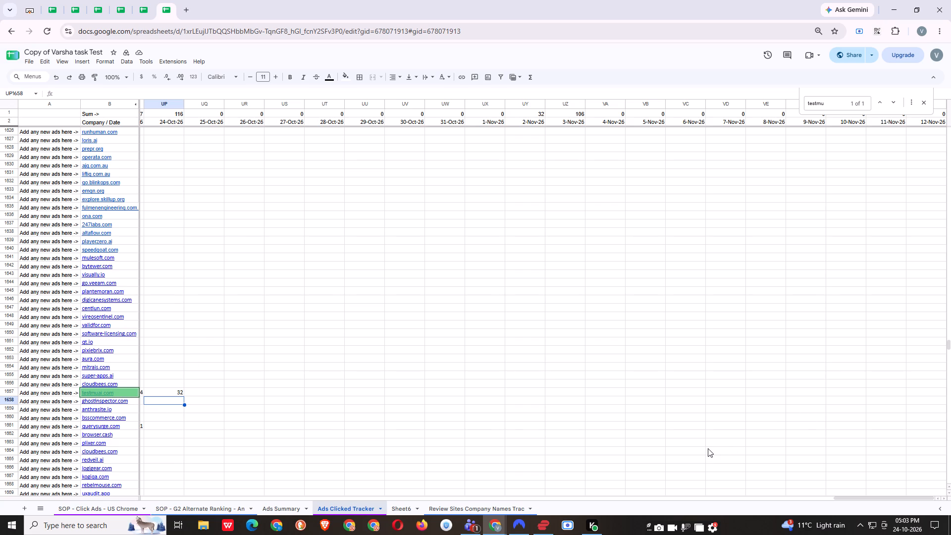
# Set the us row's count in the 3-Nov-26 column to 18.
pyautogui.scroll(15, 708, 448)
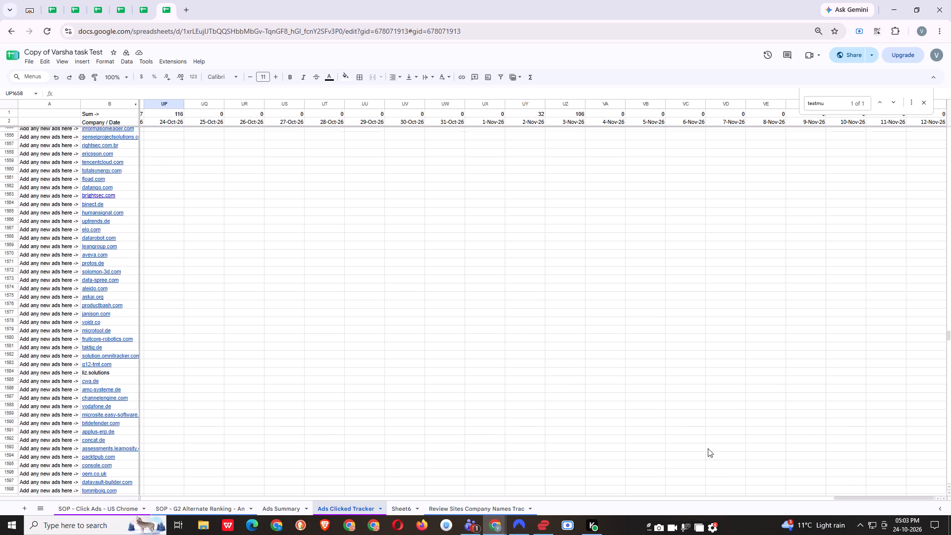
pyautogui.scroll(14, 708, 448)
pyautogui.moveTo(950, 322); pyautogui.dragTo(950, 107)
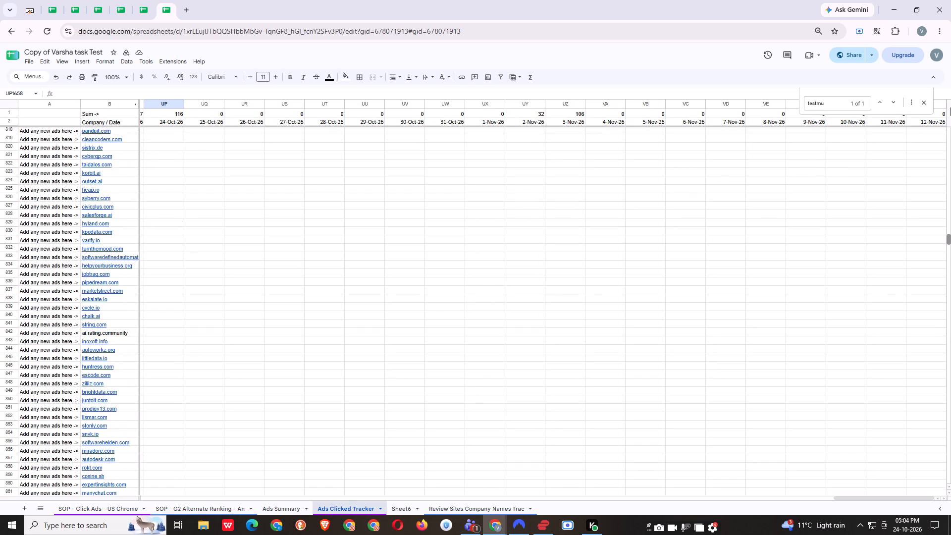
pyautogui.moveTo(950, 107); pyautogui.dragTo(949, 59)
pyautogui.scroll(1, 556, 345)
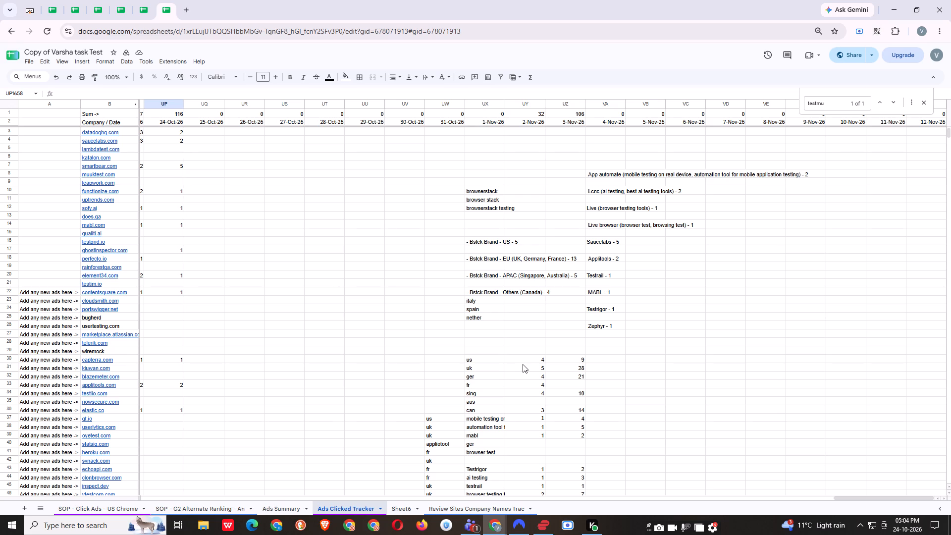
pyautogui.scroll(-1, 653, 436)
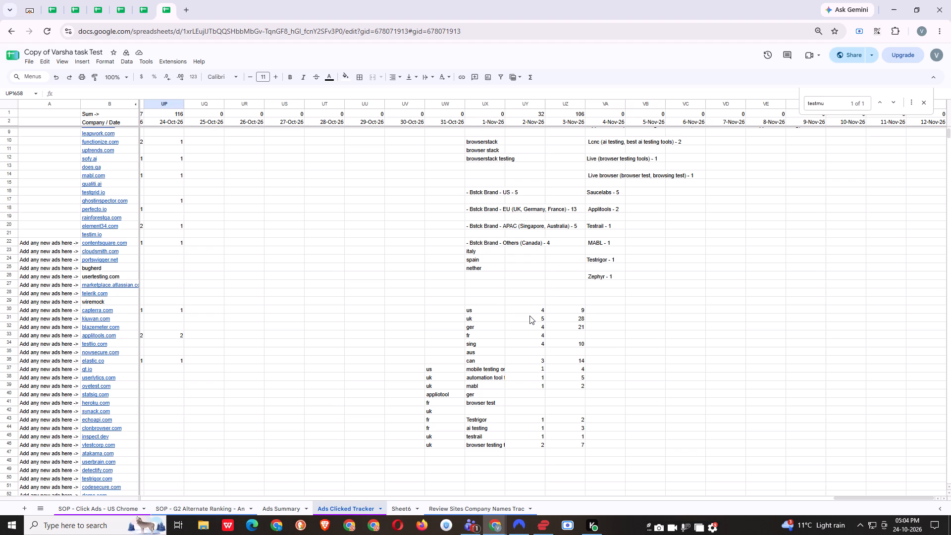
pyautogui.click(570, 311)
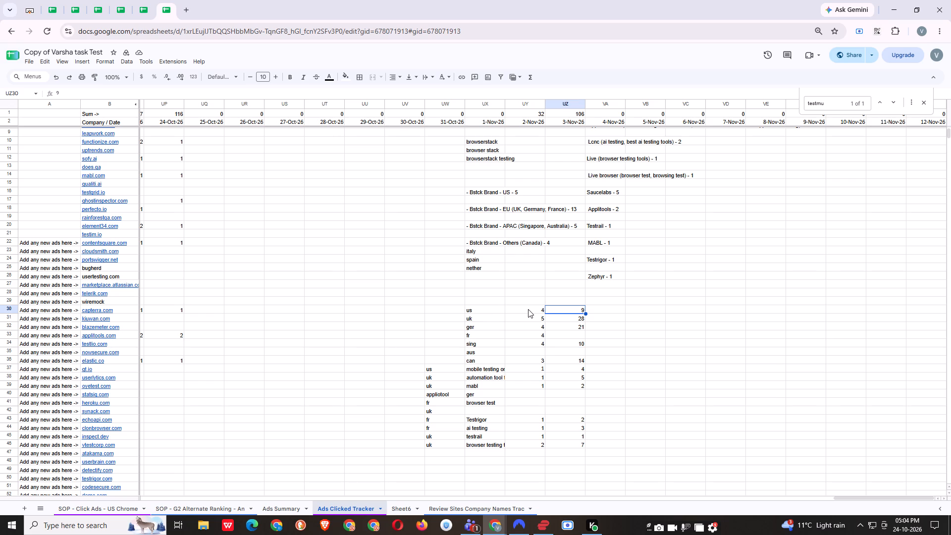
pyautogui.write('18')
pyautogui.press('Return')
pyautogui.click(740, 383)
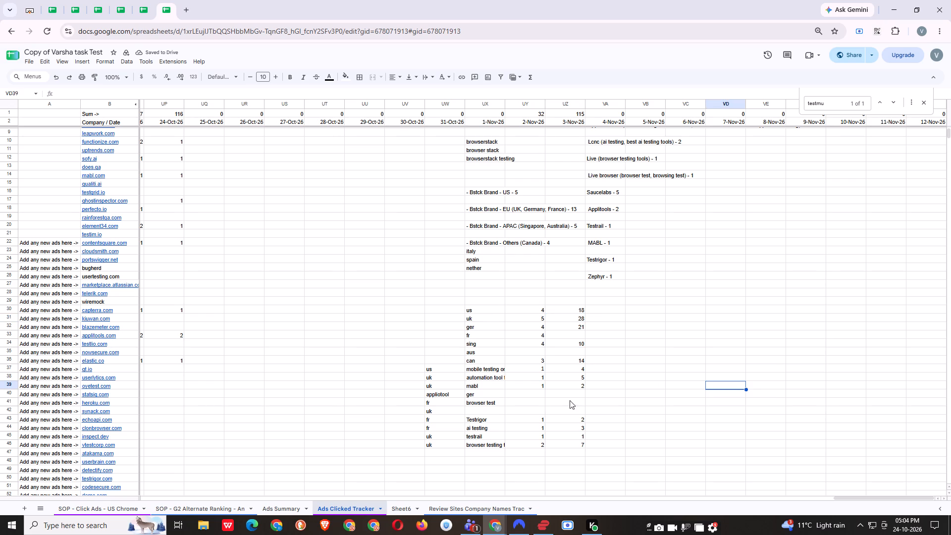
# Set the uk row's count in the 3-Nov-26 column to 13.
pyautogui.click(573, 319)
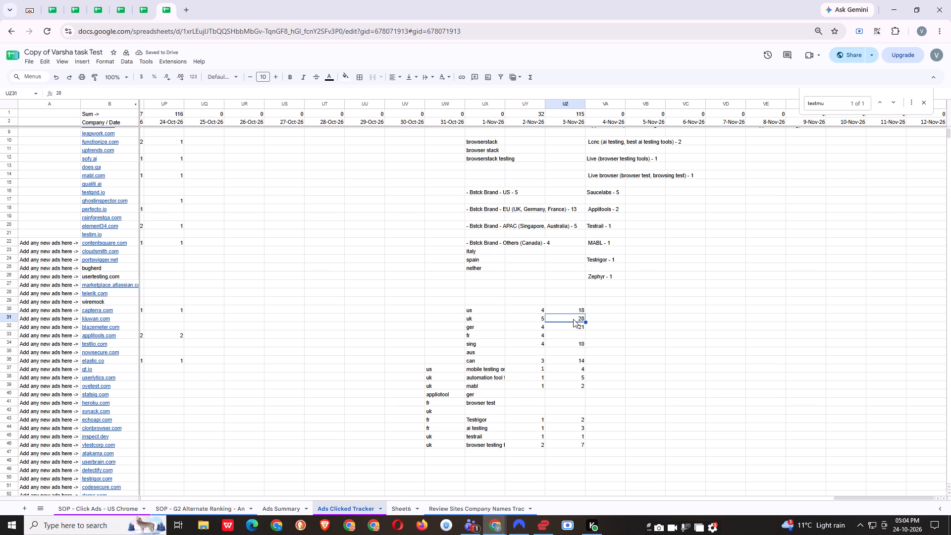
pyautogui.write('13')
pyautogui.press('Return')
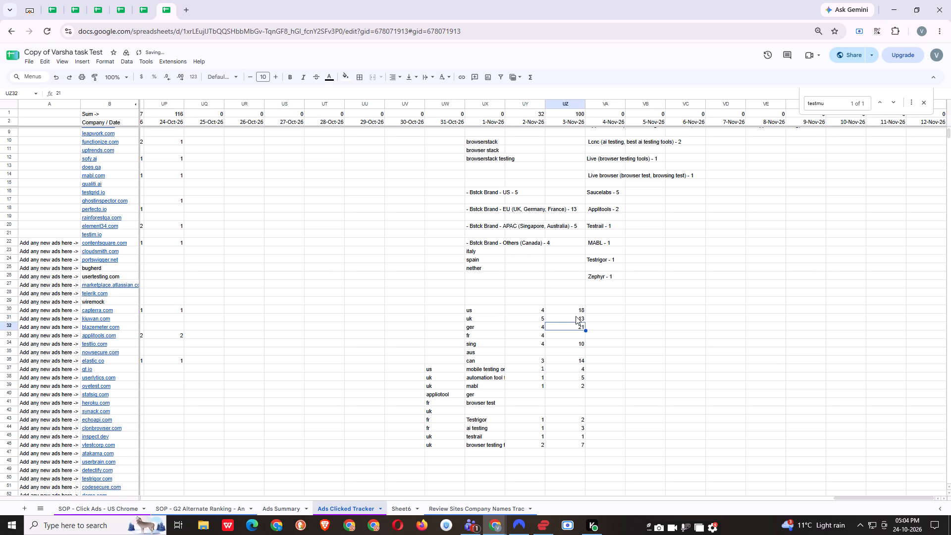
# Set the uk row's count in the 3-Nov-26 column to 23.
pyautogui.click(576, 316)
pyautogui.write('23')
pyautogui.press('Return')
# Set the can row's count in the 3-Nov-26 column to 13.
pyautogui.click(664, 363)
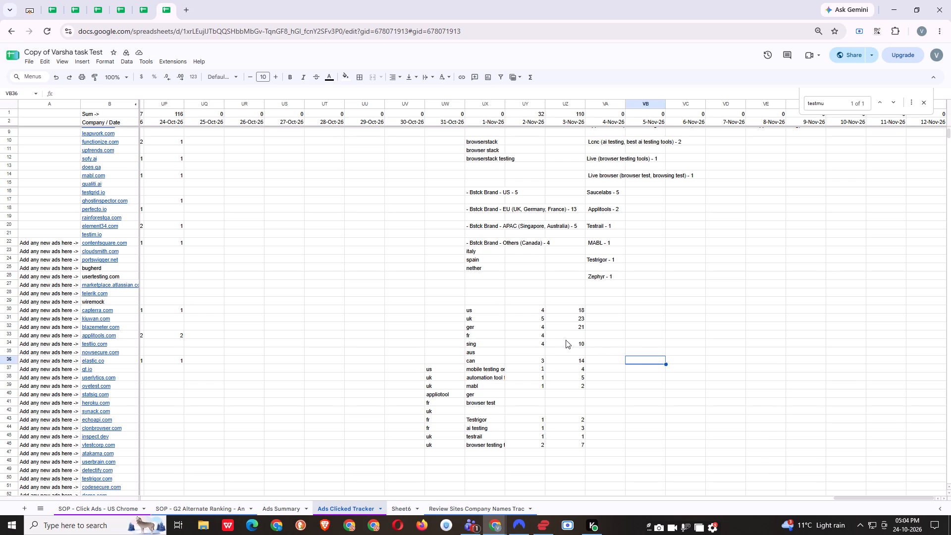
pyautogui.click(558, 334)
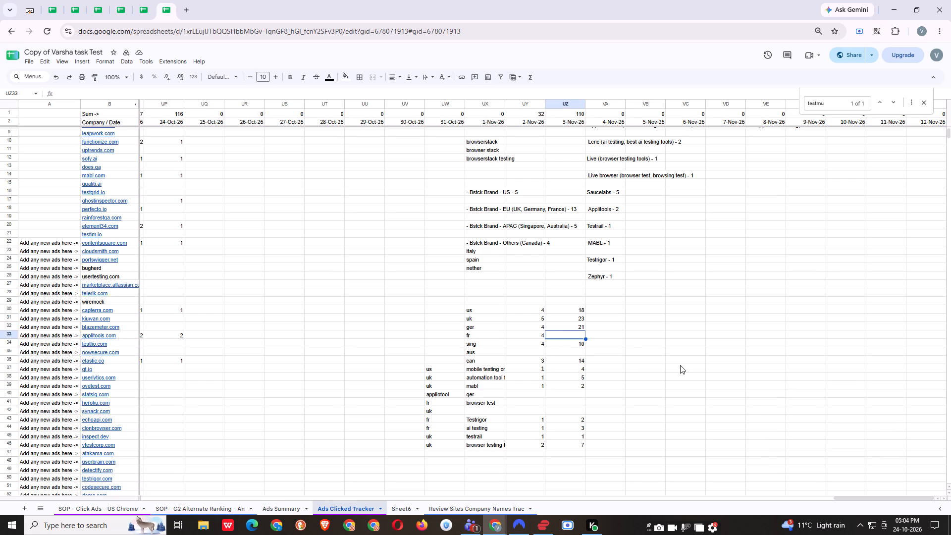
pyautogui.click(561, 363)
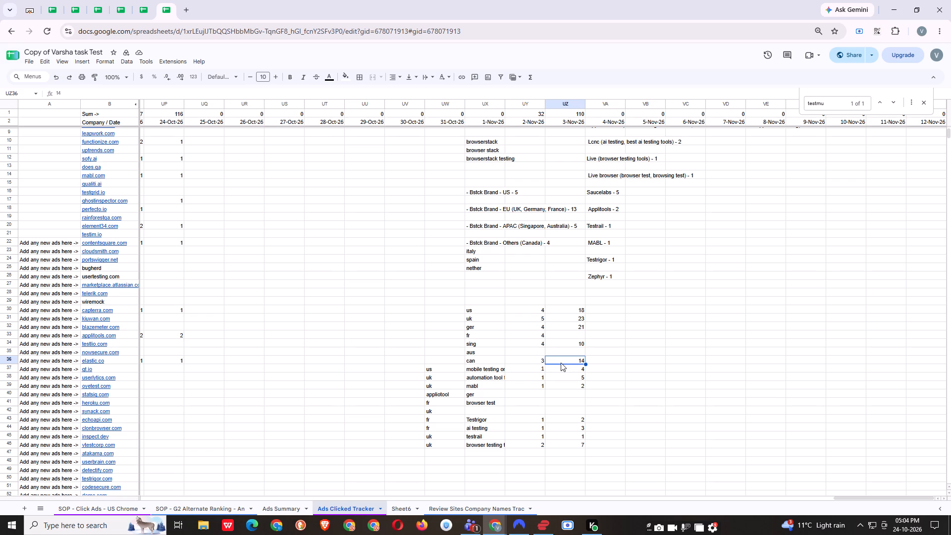
pyautogui.write('13')
pyautogui.press('Return')
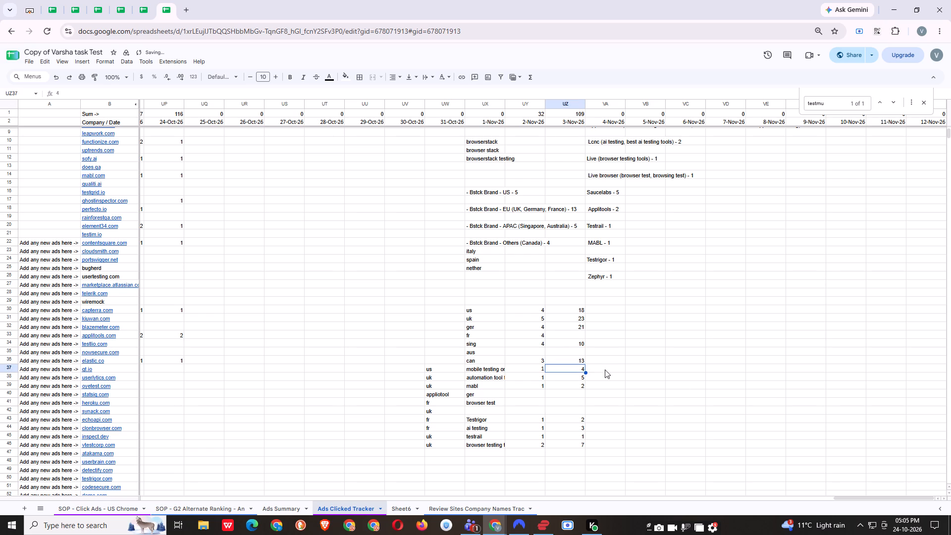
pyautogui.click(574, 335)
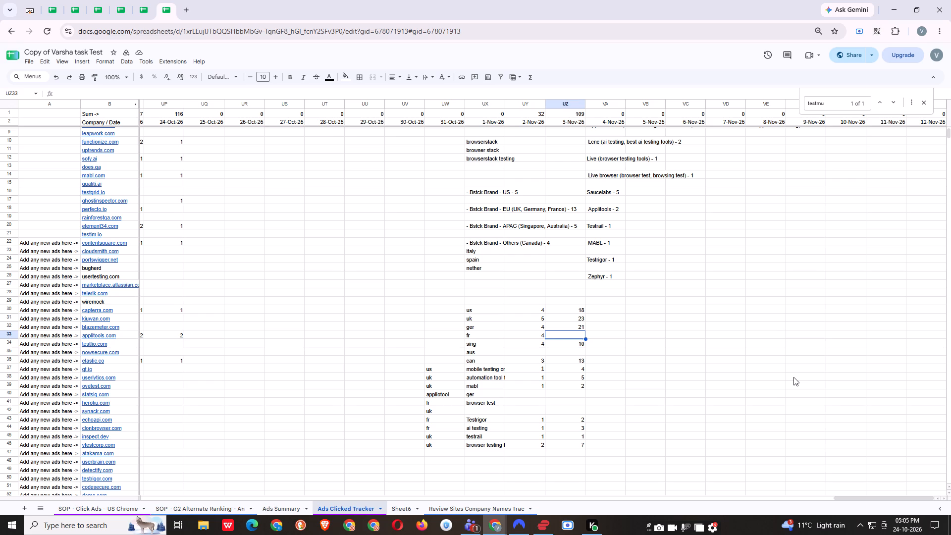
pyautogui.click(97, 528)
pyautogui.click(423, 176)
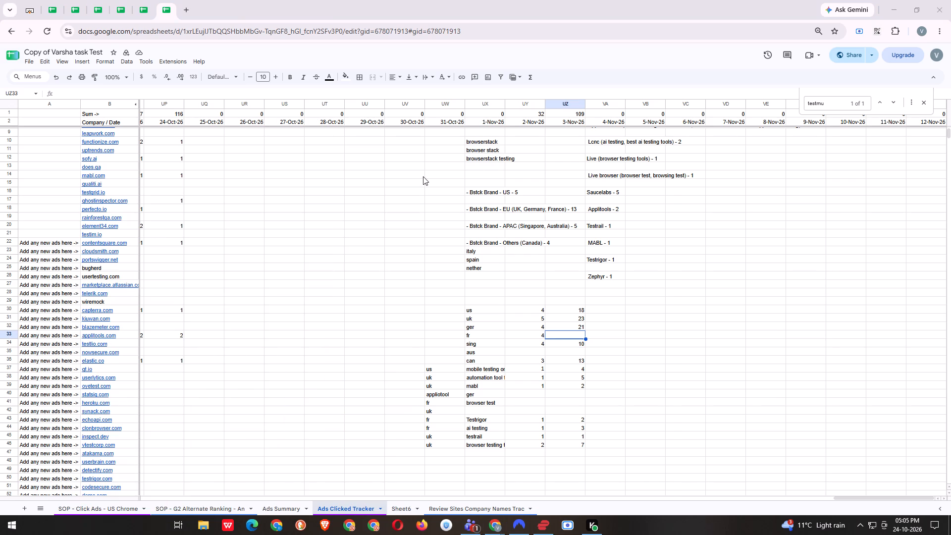
# Set the 24-Oct-26 ad-click counts of elastic.co and sofy.ai to 2 each.
pyautogui.click(173, 364)
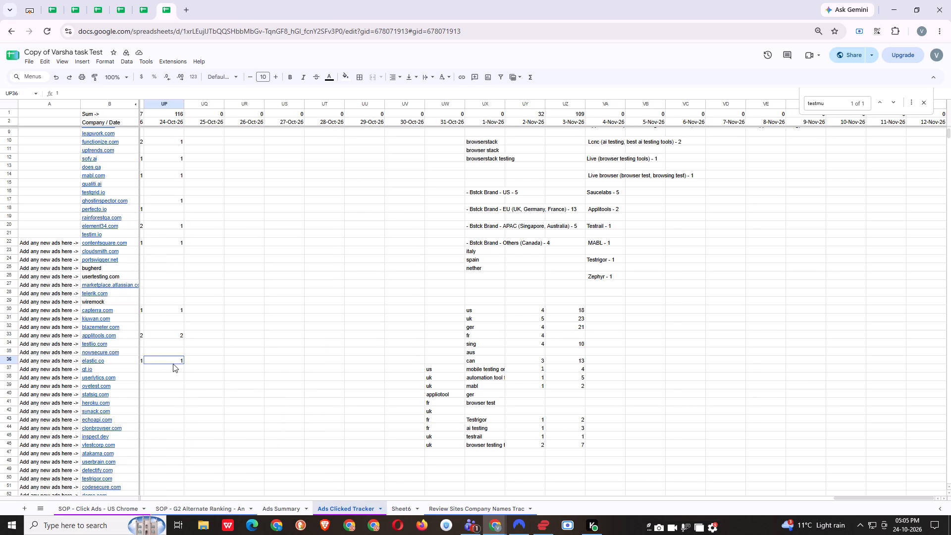
pyautogui.press('2')
pyautogui.press('Return')
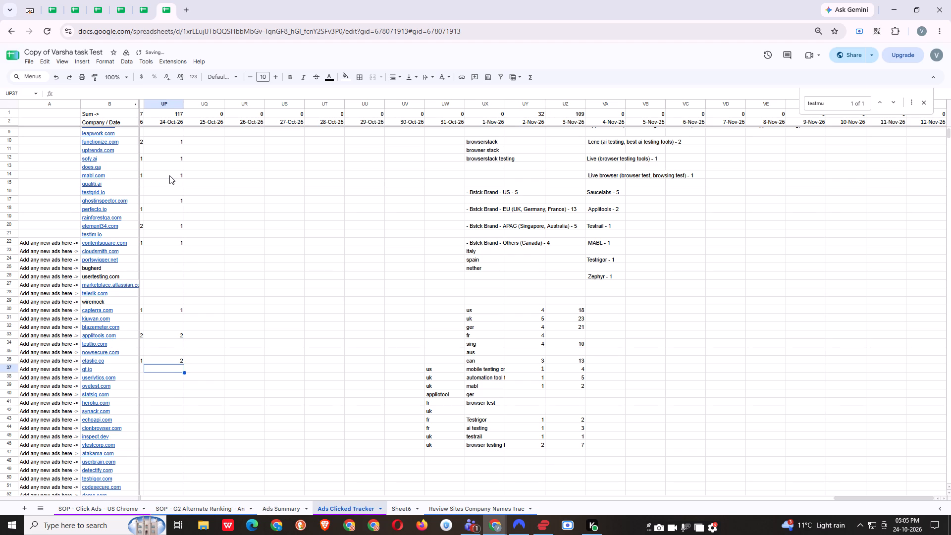
pyautogui.click(175, 159)
pyautogui.press('2')
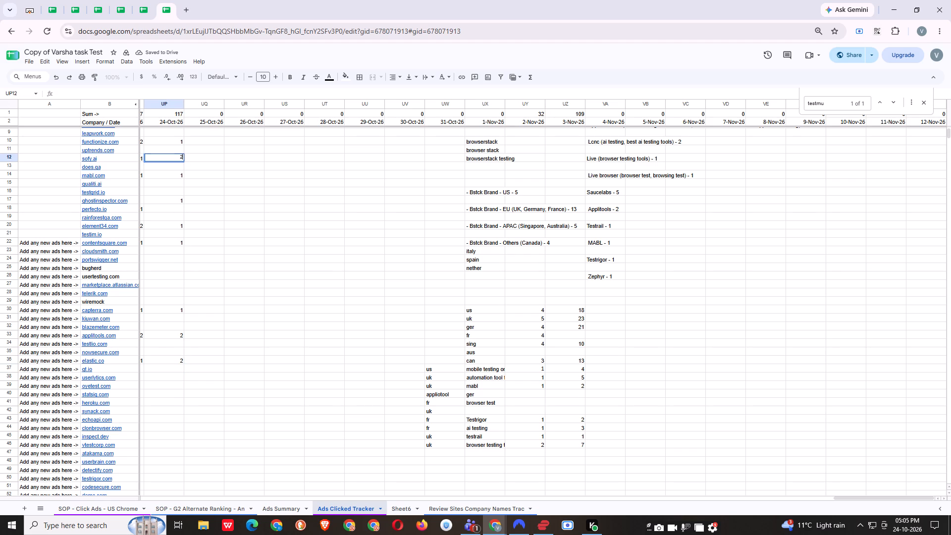
pyautogui.press('Return')
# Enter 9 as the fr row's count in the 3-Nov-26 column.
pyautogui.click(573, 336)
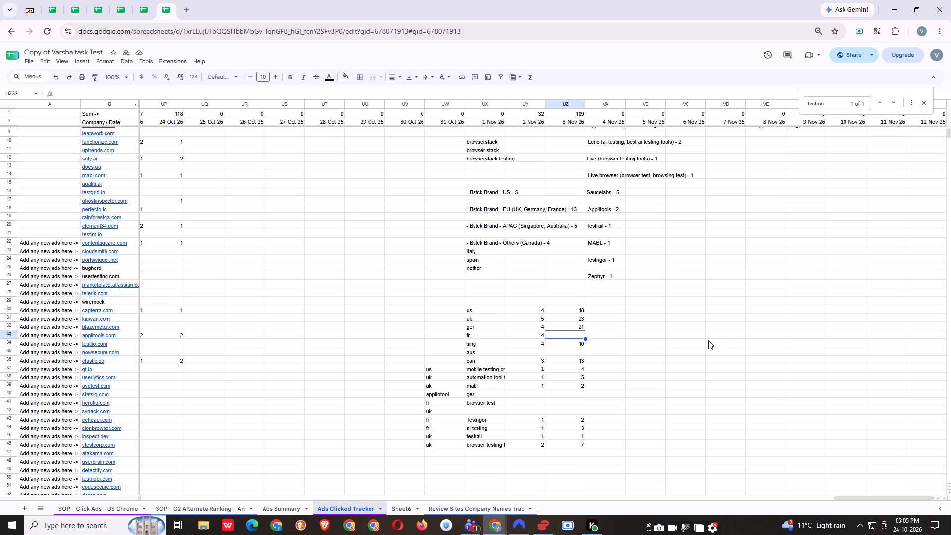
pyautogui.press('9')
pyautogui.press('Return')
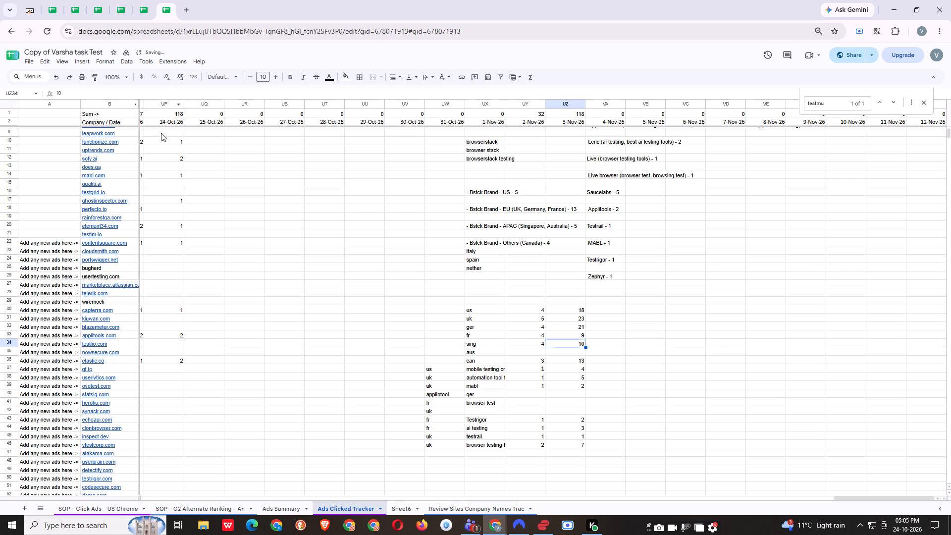
# Set functionize.com's ad-click count in the 24-Oct-26 column to 3.
pyautogui.click(166, 143)
pyautogui.press('3')
pyautogui.press('Return')
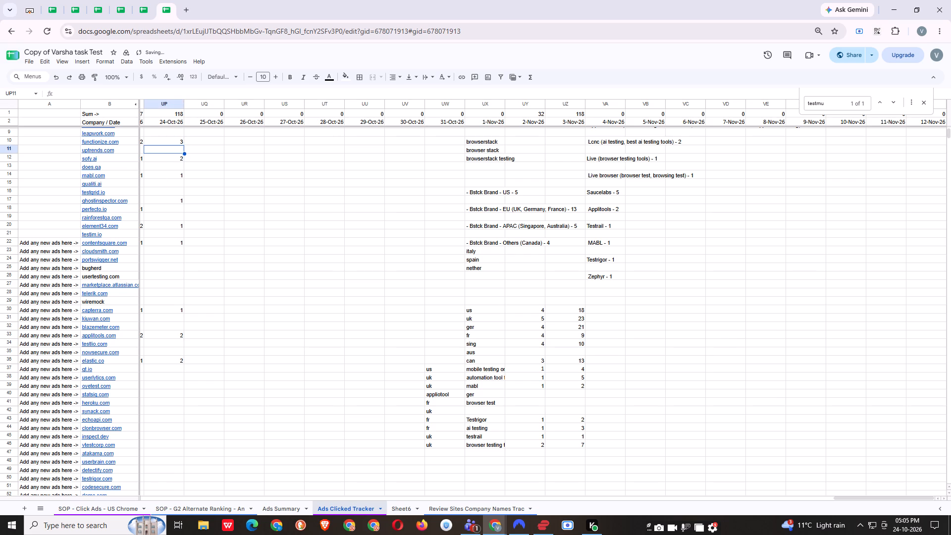
# Enter a 24-Oct-26 ad-click count of 1 for both tricentis.com and getshogun.com.
pyautogui.scroll(-3, 191, 439)
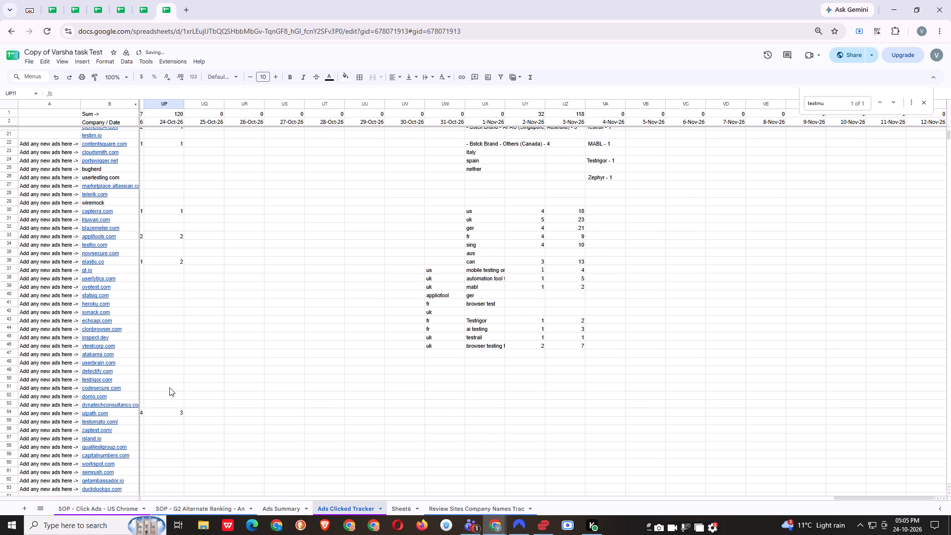
pyautogui.click(158, 482)
pyautogui.press('1')
pyautogui.press('Return')
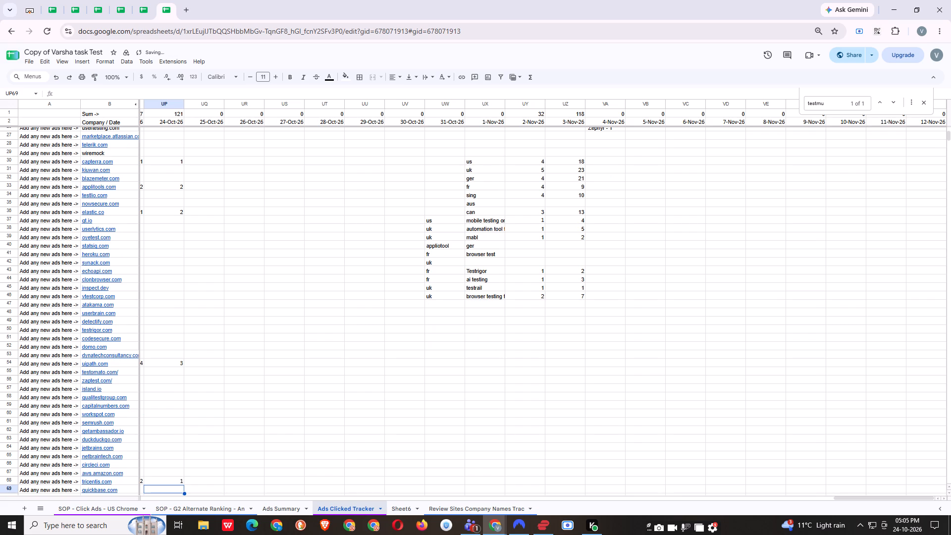
pyautogui.scroll(-6, 126, 483)
pyautogui.click(170, 445)
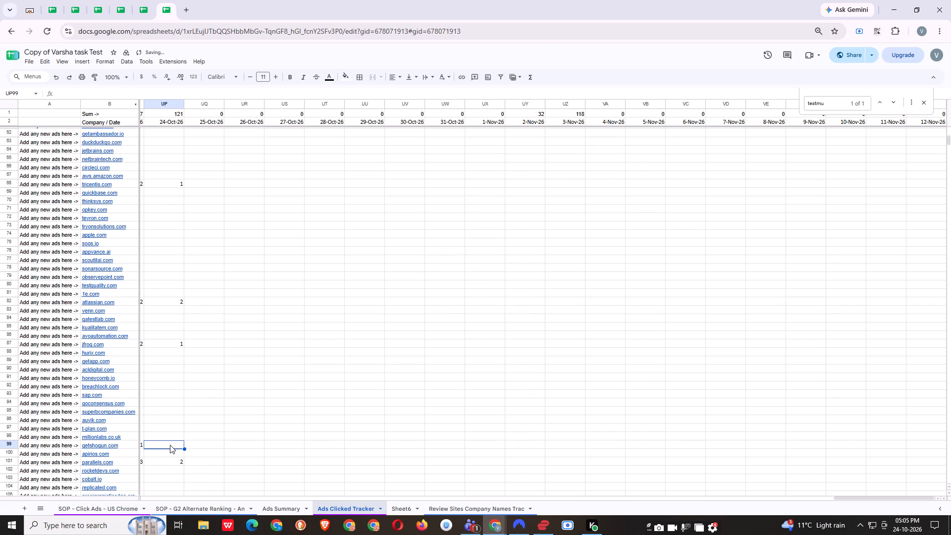
pyautogui.press('1')
pyautogui.press('Return')
# Enter a 24-Oct-26 ad-click count of 1 for both testmo.com and verifysoft.com.
pyautogui.scroll(-4, 186, 411)
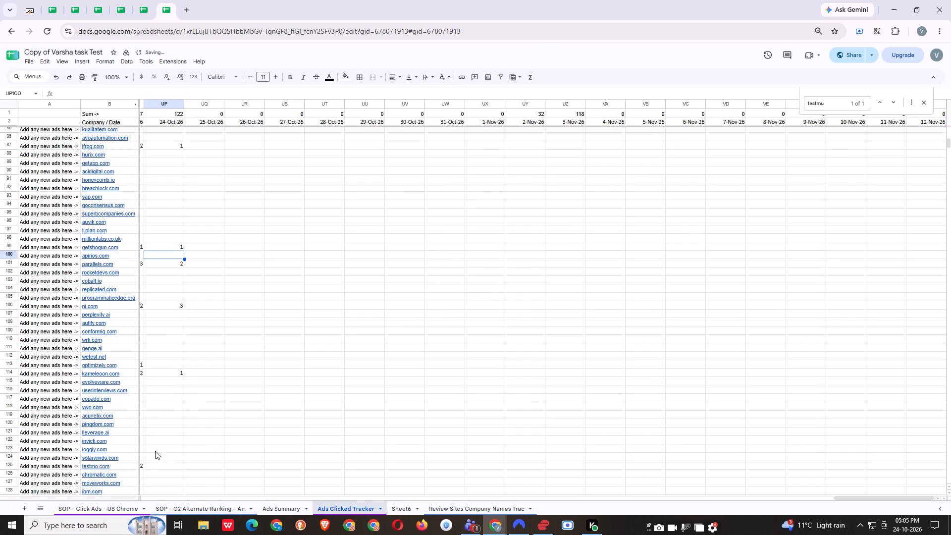
pyautogui.click(154, 466)
pyautogui.press('1')
pyautogui.press('Return')
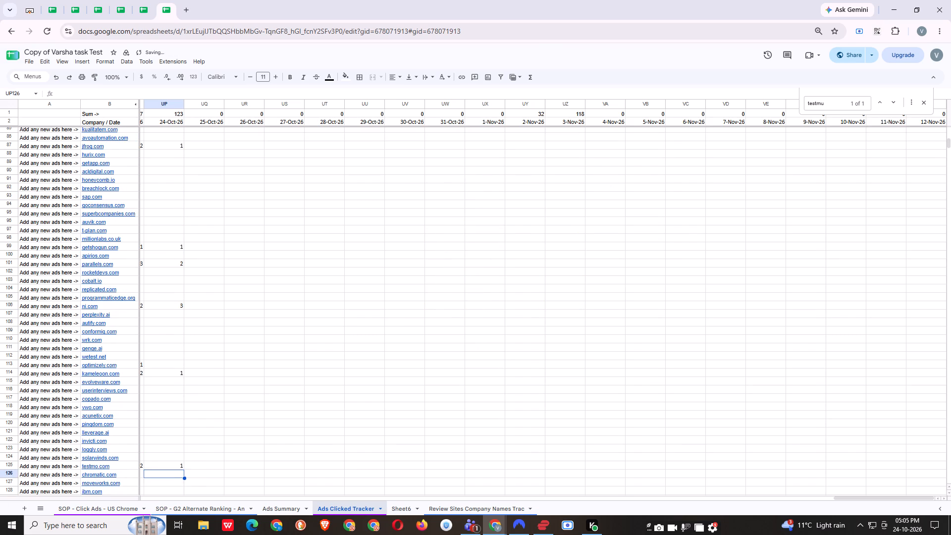
pyautogui.scroll(-6, 136, 461)
pyautogui.click(165, 270)
pyautogui.press('1')
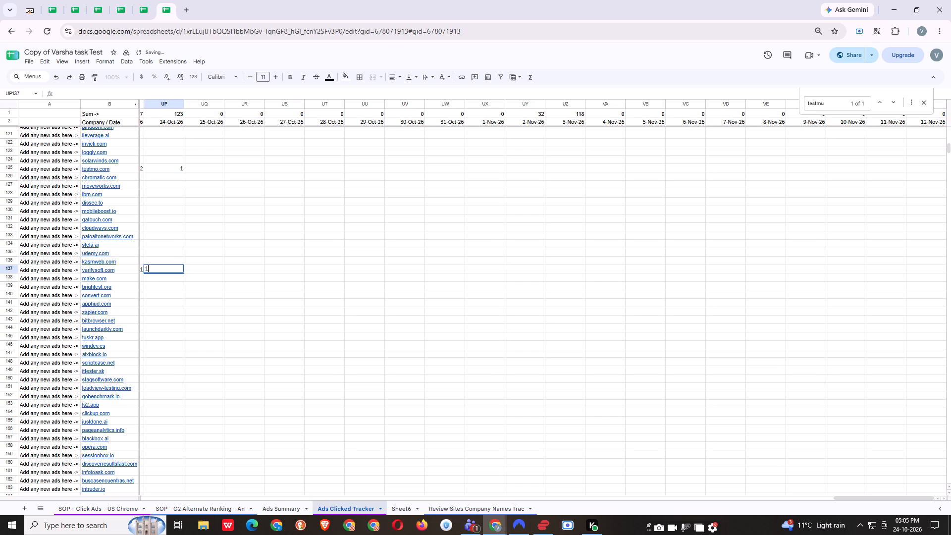
pyautogui.press('Return')
# Return to the fr row's 3-Nov-26 cell, open Calculator and enter the 24-Oct-26 column total, 124.
pyautogui.scroll(20, 579, 310)
pyautogui.scroll(3, 579, 310)
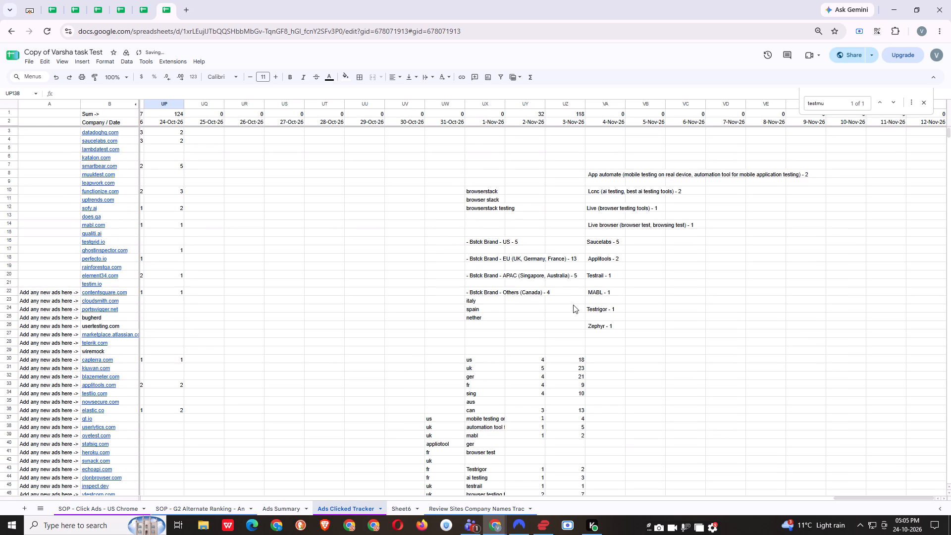
pyautogui.scroll(5, 573, 305)
pyautogui.click(574, 386)
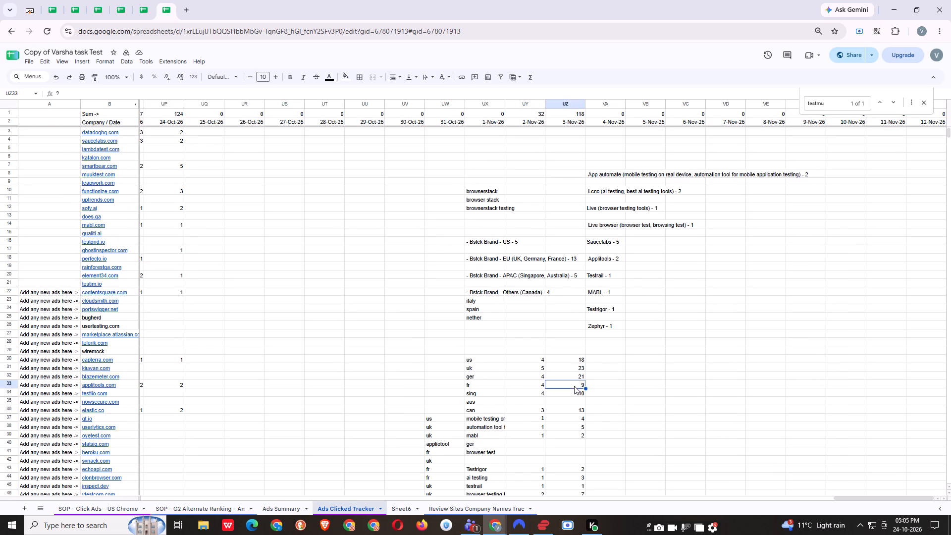
pyautogui.click(107, 530)
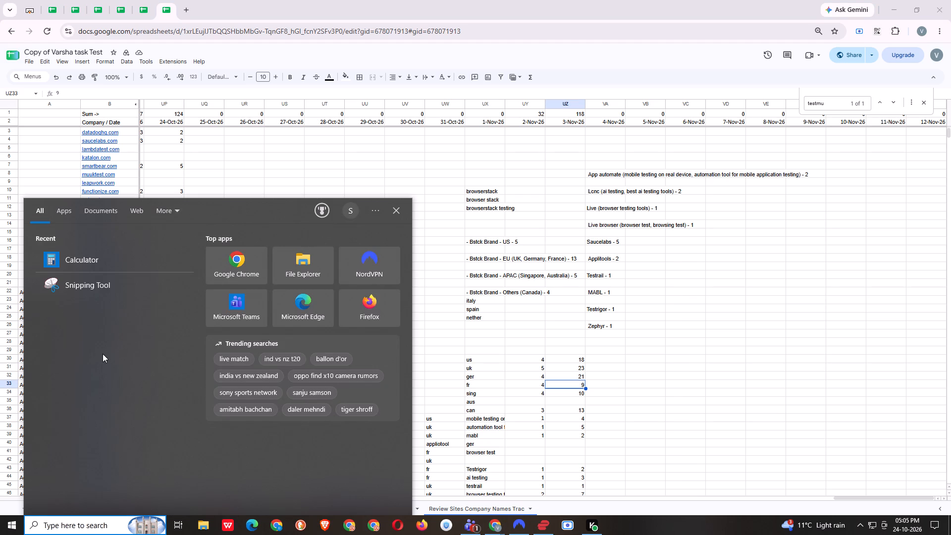
pyautogui.click(89, 261)
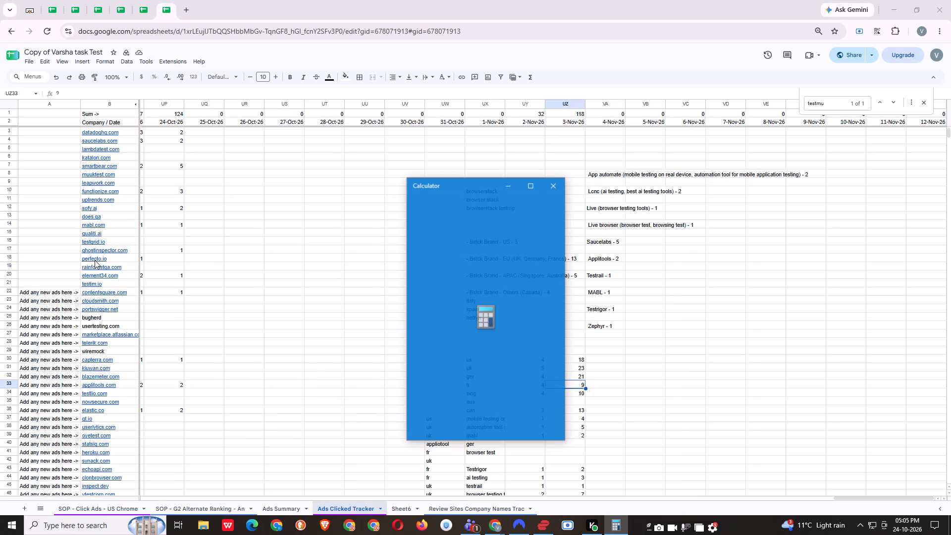
pyautogui.moveTo(482, 184); pyautogui.dragTo(271, 176)
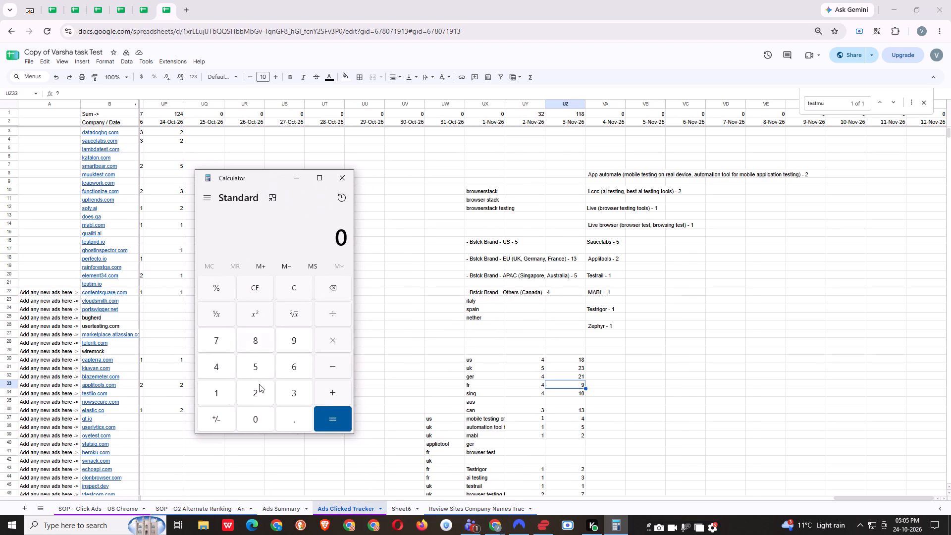
pyautogui.click(217, 398)
pyautogui.click(254, 392)
pyautogui.click(208, 365)
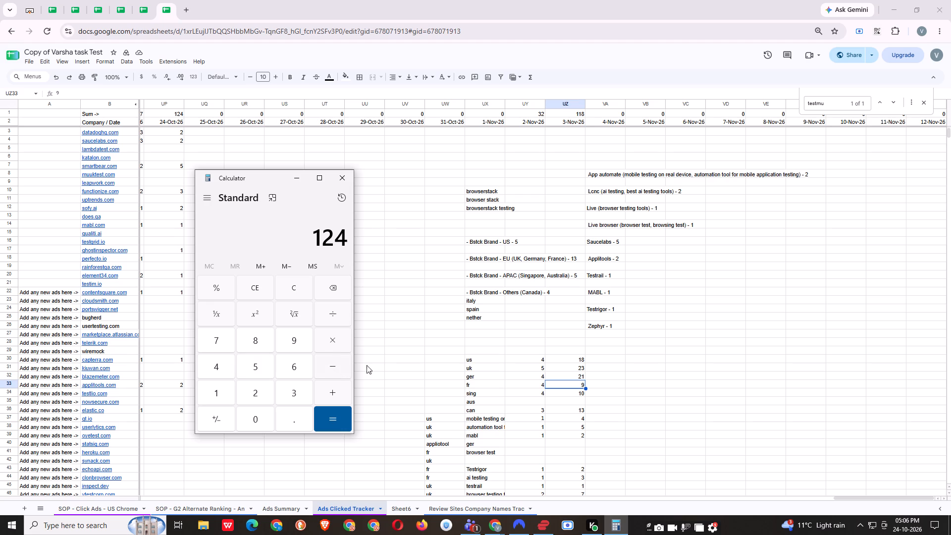
# Clear the fr row's count in the 3-Nov-26 column of the tracker.
pyautogui.click(561, 385)
pyautogui.press('Delete')
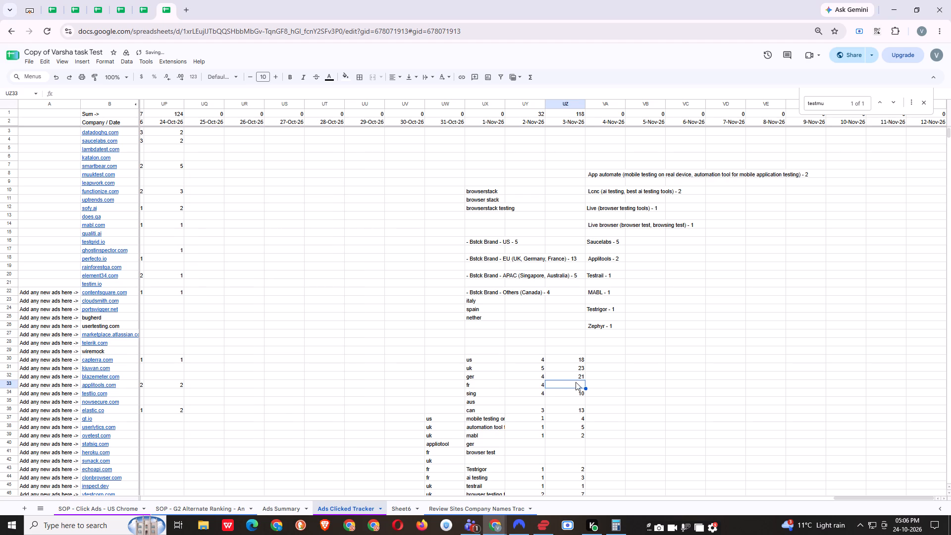
# In Calculator, subtract the 3-Nov-26 column total, 109, from the 124 already entered.
pyautogui.click(606, 533)
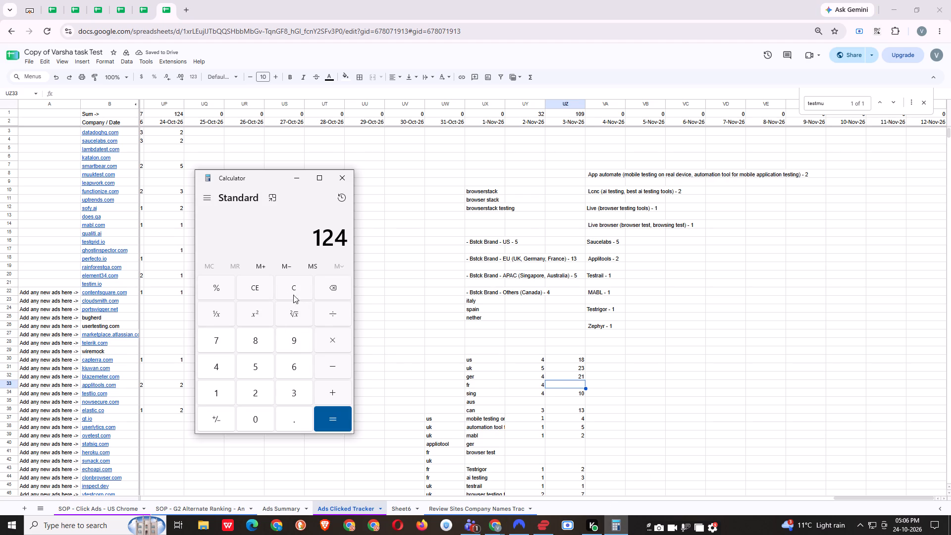
pyautogui.click(335, 368)
pyautogui.write('109')
pyautogui.press('Return')
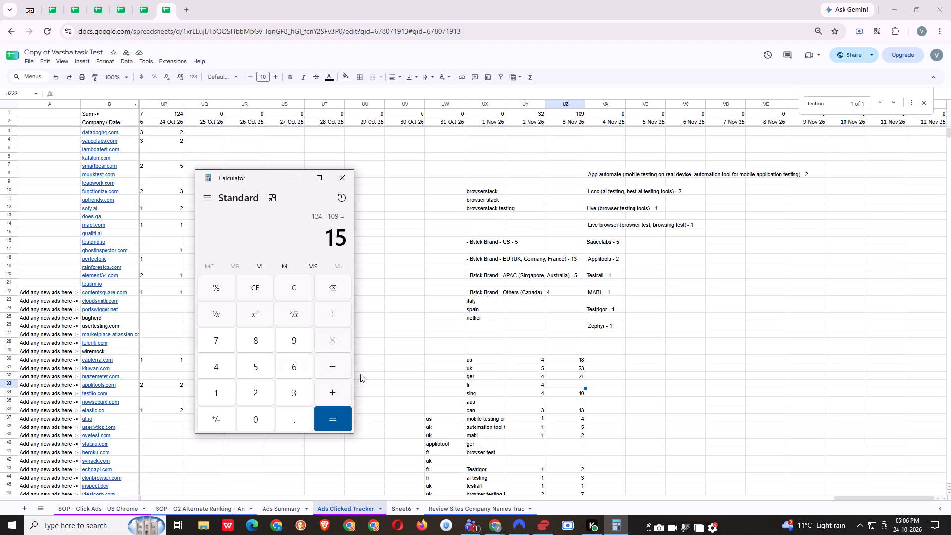
# Back in the tracker, set the fr row's count in the 3-Nov-26 column to 15.
pyautogui.click(564, 386)
pyautogui.write('15')
pyautogui.press('Return')
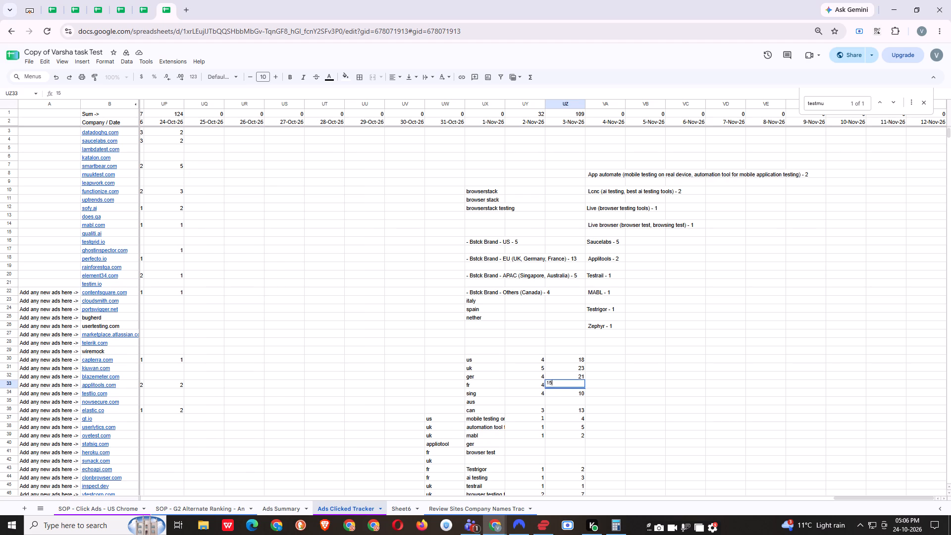
# Select the 3-Nov-26 counts from the us row down past the browser testing row to check their sum.
pyautogui.click(840, 437)
pyautogui.scroll(-1, 651, 362)
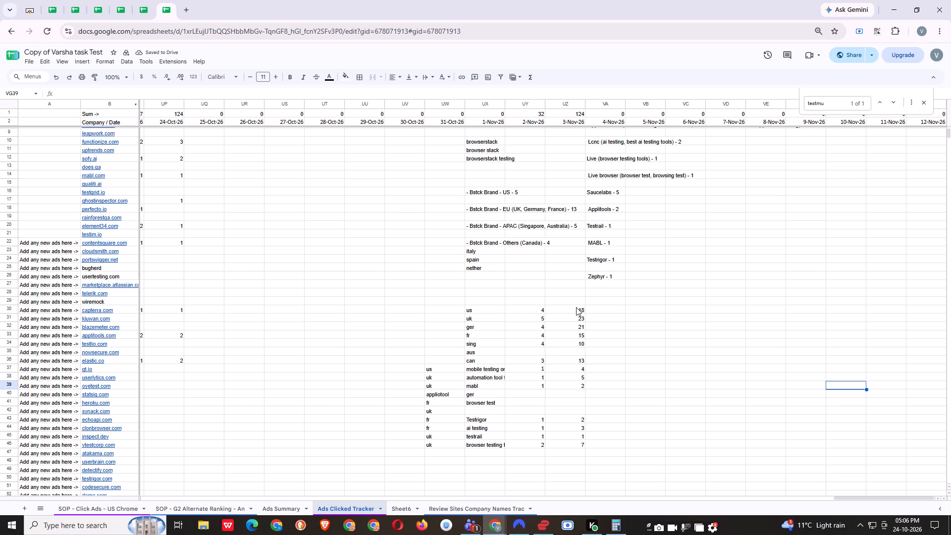
pyautogui.moveTo(576, 307); pyautogui.dragTo(586, 453)
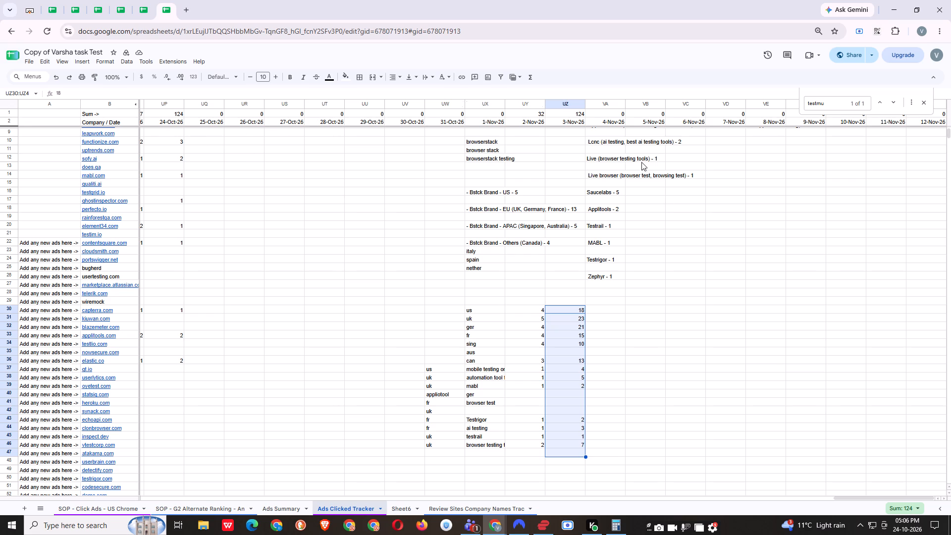
# Search for testmu again to review its 24-Oct-26 count, close the search and return to the tracker's first rows.
pyautogui.click(835, 103)
pyautogui.press('Return')
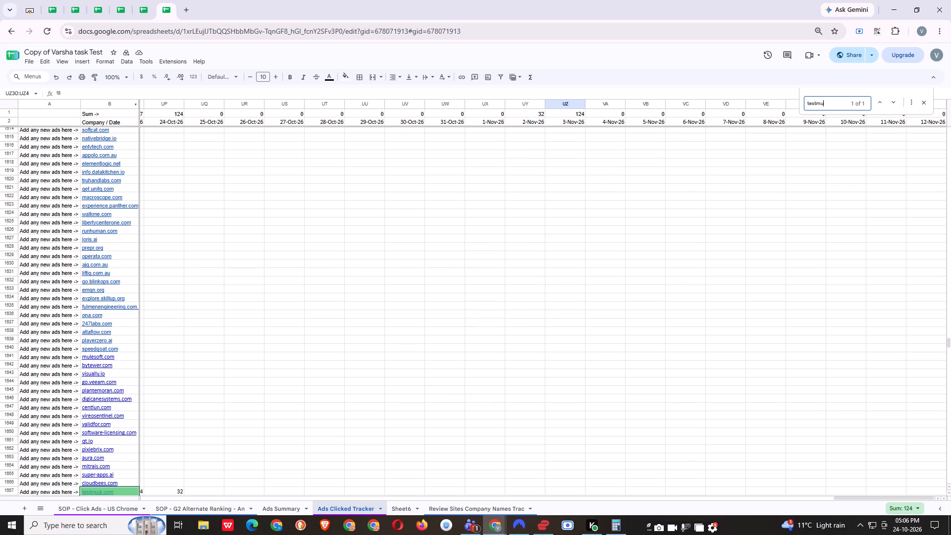
pyautogui.scroll(2, 850, 290)
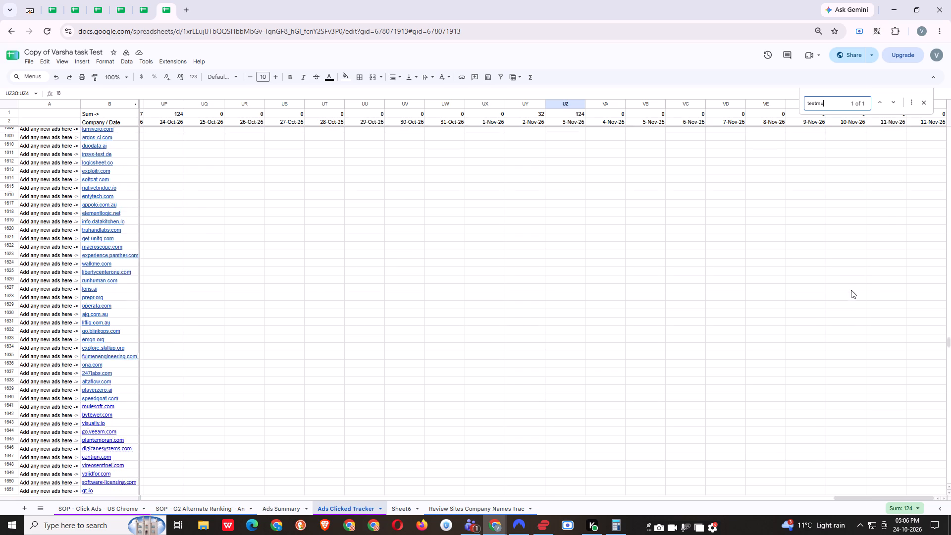
pyautogui.scroll(14, 851, 290)
pyautogui.moveTo(950, 326); pyautogui.dragTo(946, 113)
pyautogui.scroll(4, 865, 296)
pyautogui.click(924, 106)
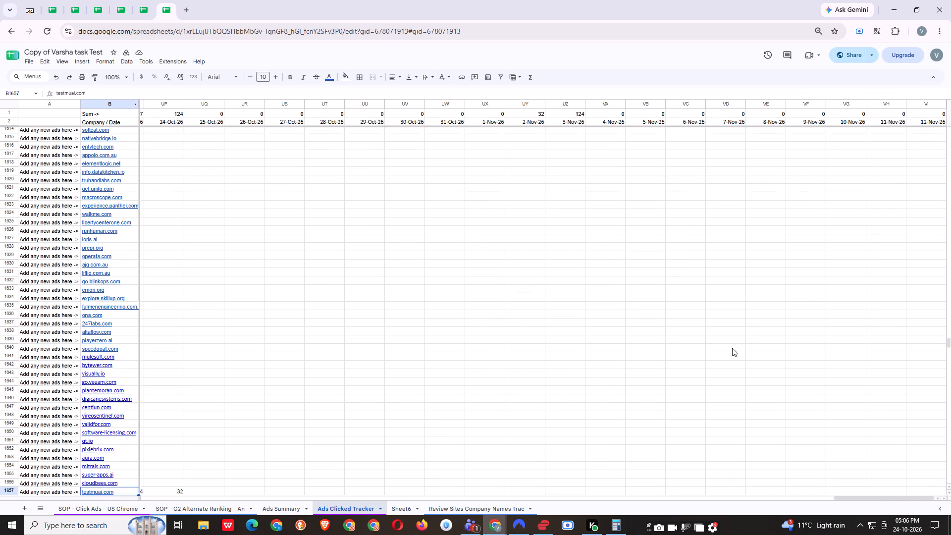
pyautogui.scroll(4, 727, 341)
pyautogui.moveTo(949, 342); pyautogui.dragTo(950, 301)
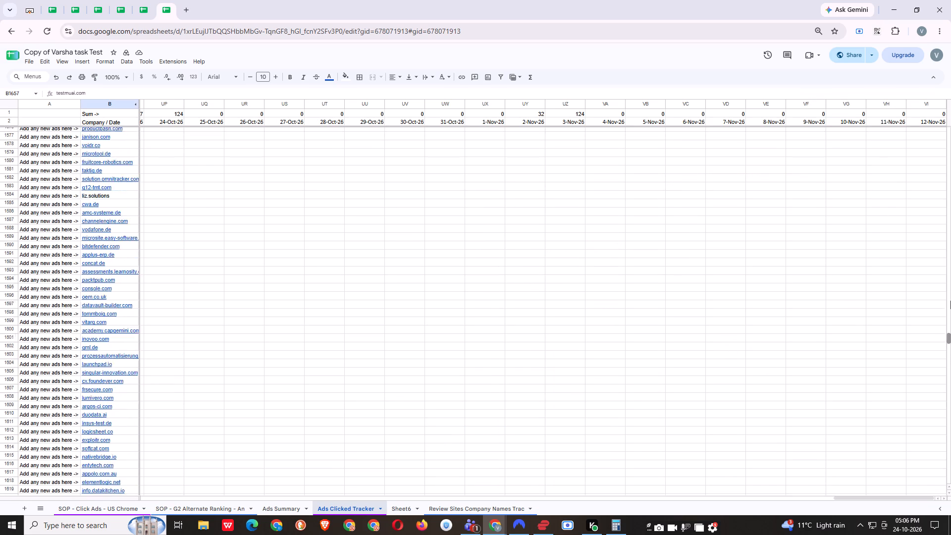
pyautogui.moveTo(950, 301); pyautogui.dragTo(950, 127)
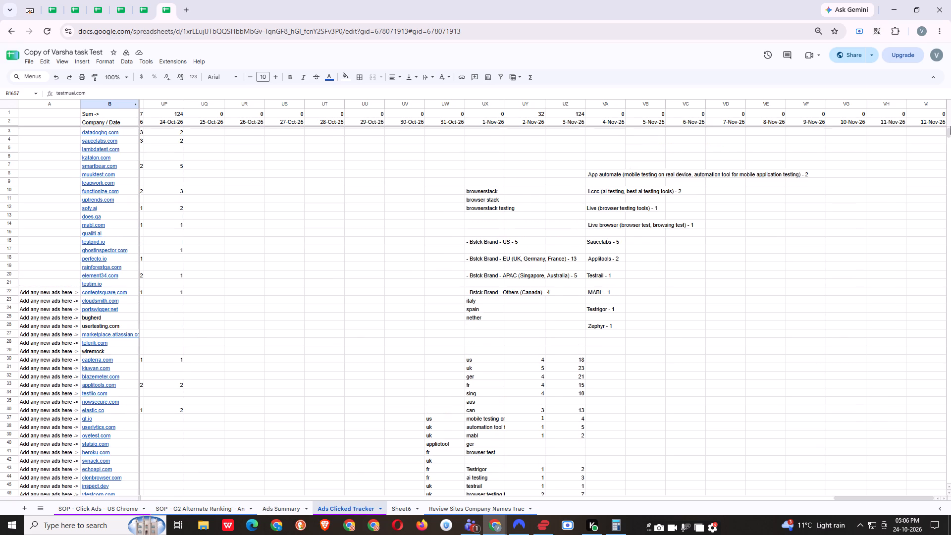
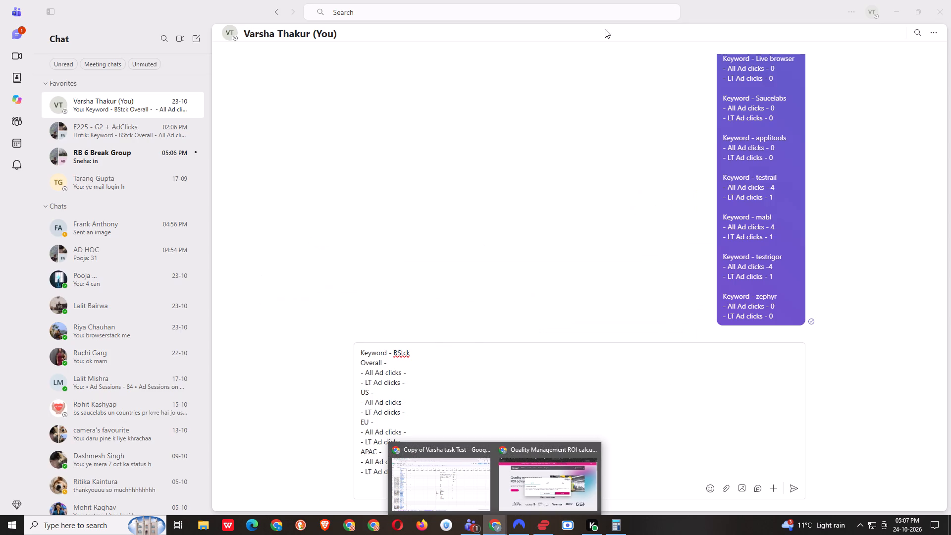
# Close the incognito browser window holding the opened ad pages and return to the Ads Clicked Tracker spreadsheet.
pyautogui.click(593, 452)
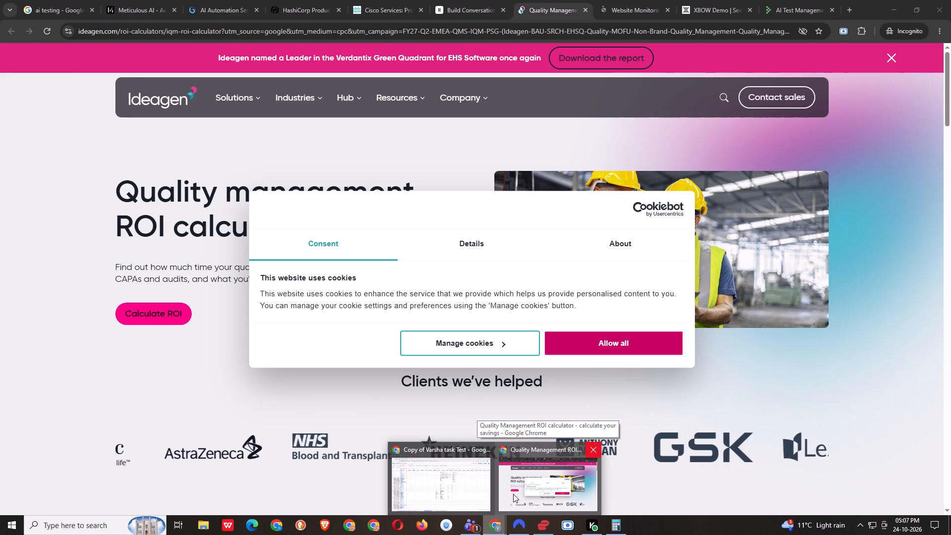
pyautogui.click(456, 490)
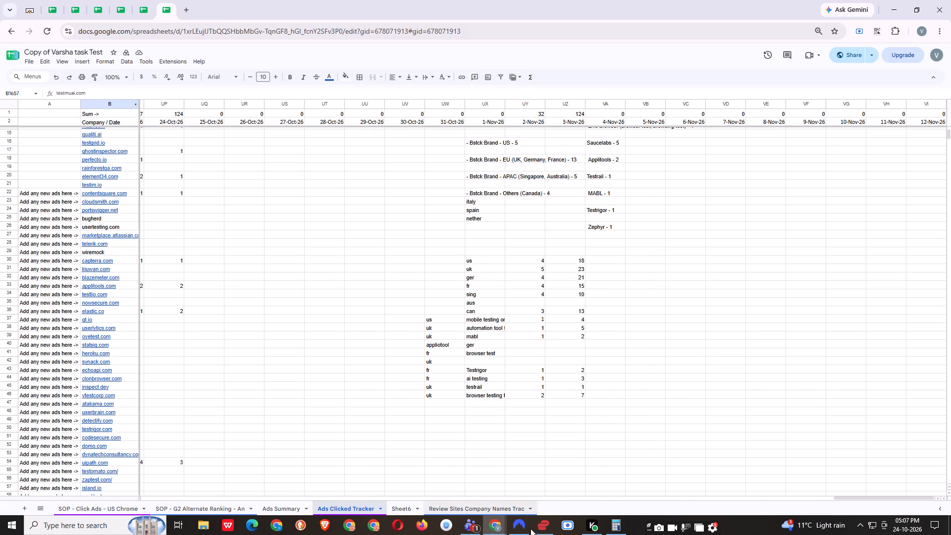
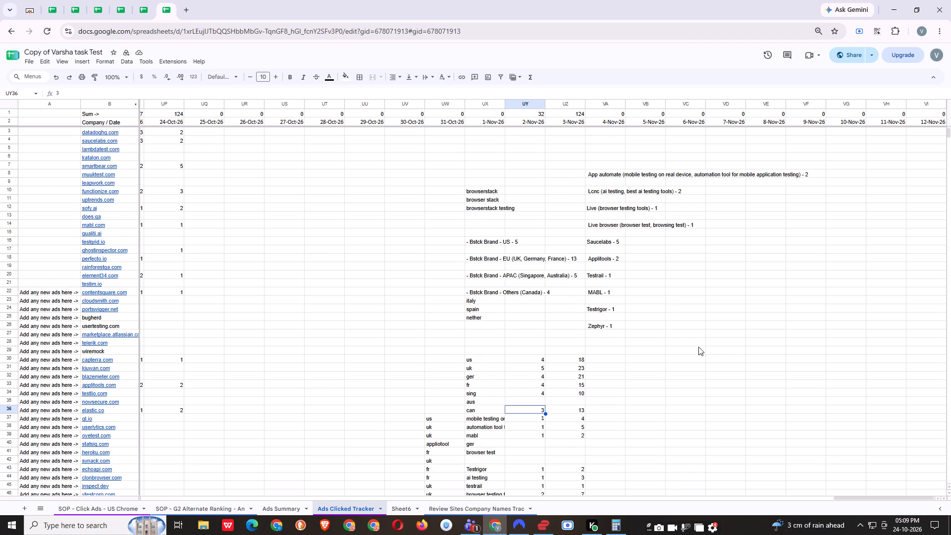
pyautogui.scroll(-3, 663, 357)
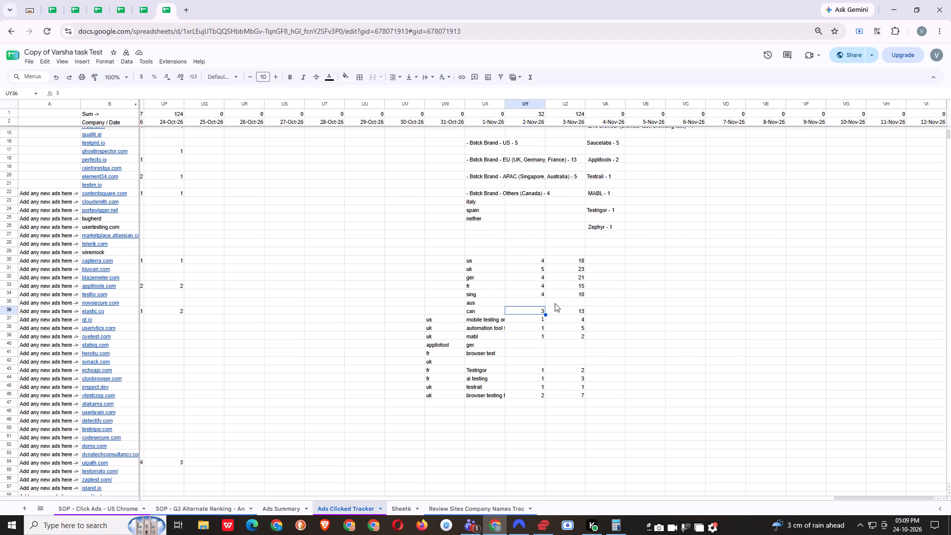
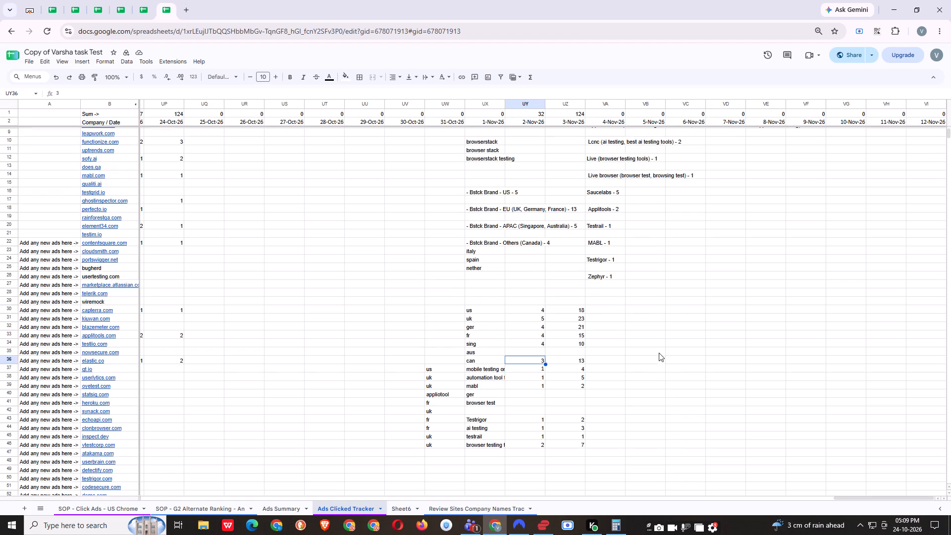
# Compare the per-keyword counts under 2-Nov-26 and 3-Nov-26 with the keyword groupings and click notes in the upper rows.
pyautogui.scroll(1, 659, 353)
pyautogui.scroll(-2, 624, 354)
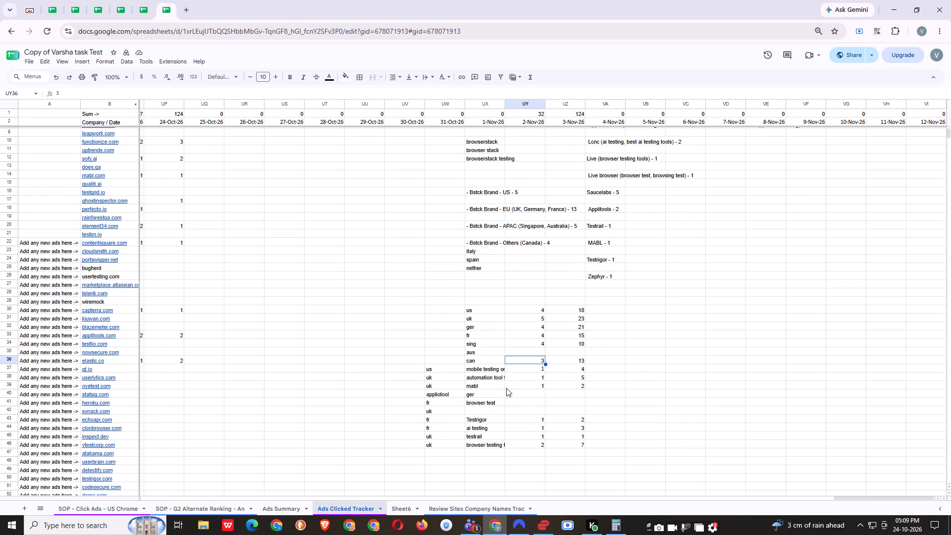
pyautogui.scroll(2, 634, 382)
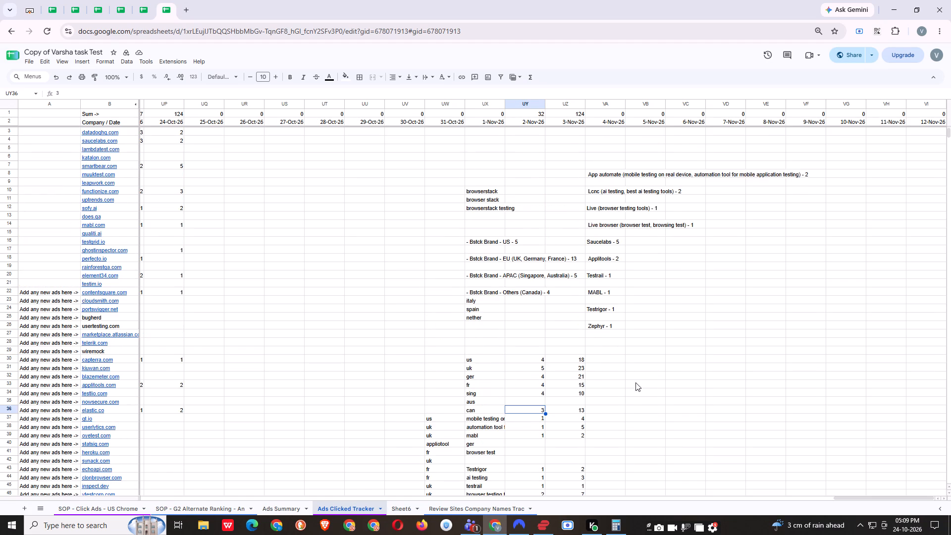
pyautogui.scroll(-2, 635, 382)
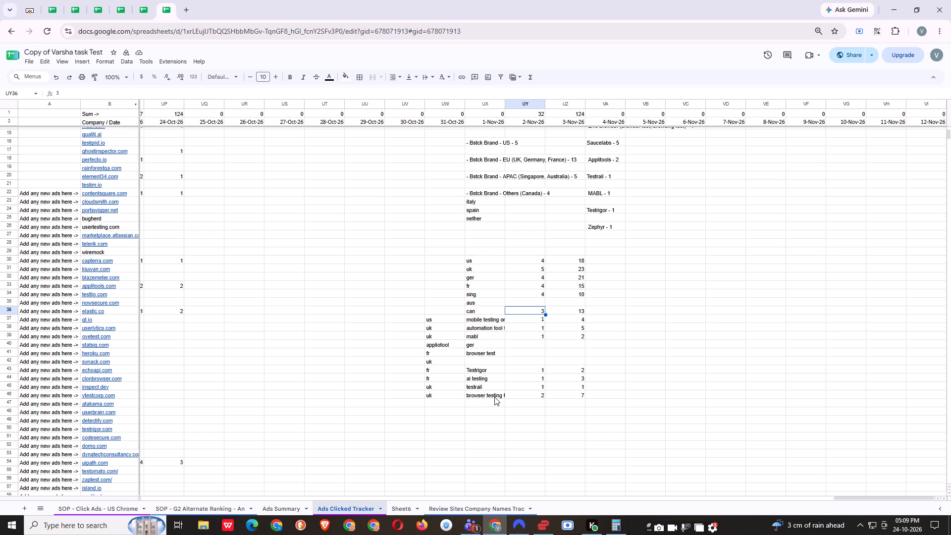
pyautogui.scroll(2, 645, 395)
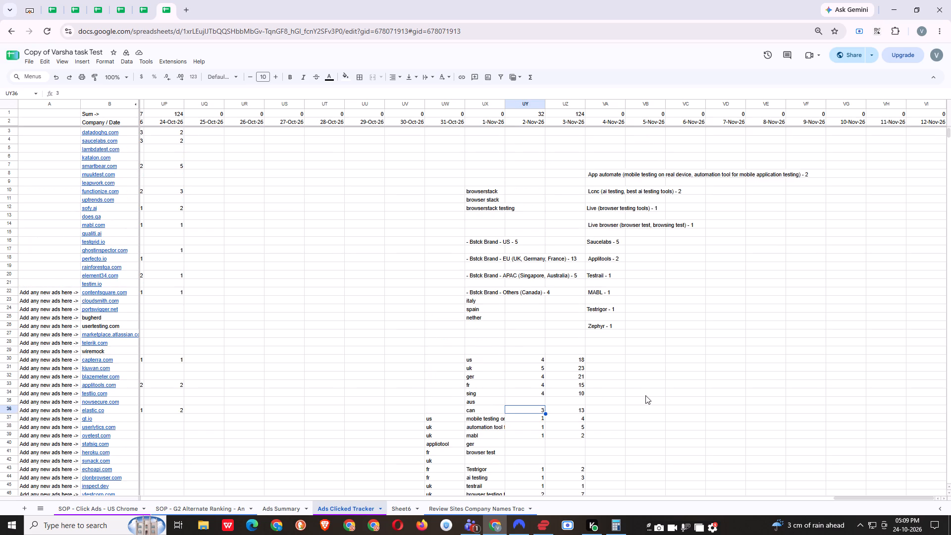
pyautogui.scroll(-2, 635, 393)
pyautogui.click(492, 394)
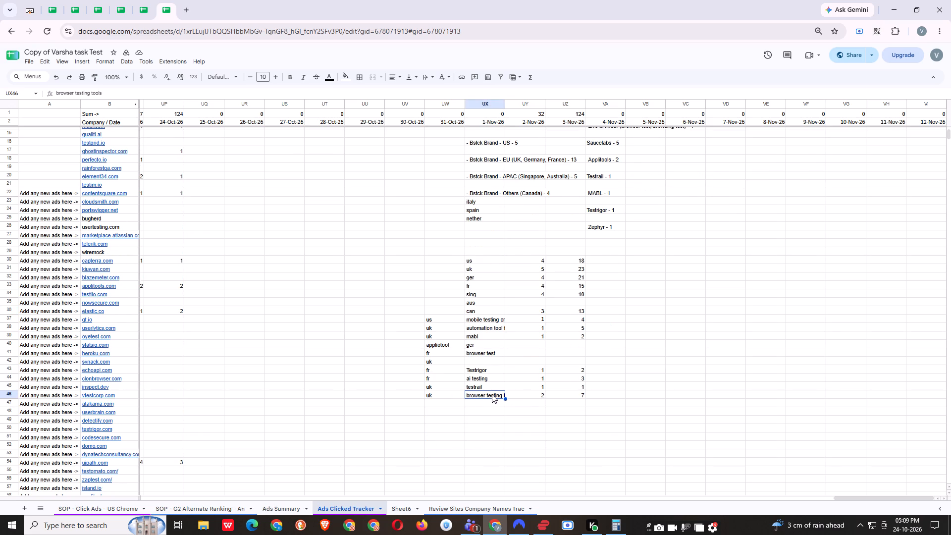
pyautogui.scroll(2, 705, 419)
pyautogui.scroll(-2, 684, 415)
pyautogui.scroll(2, 652, 418)
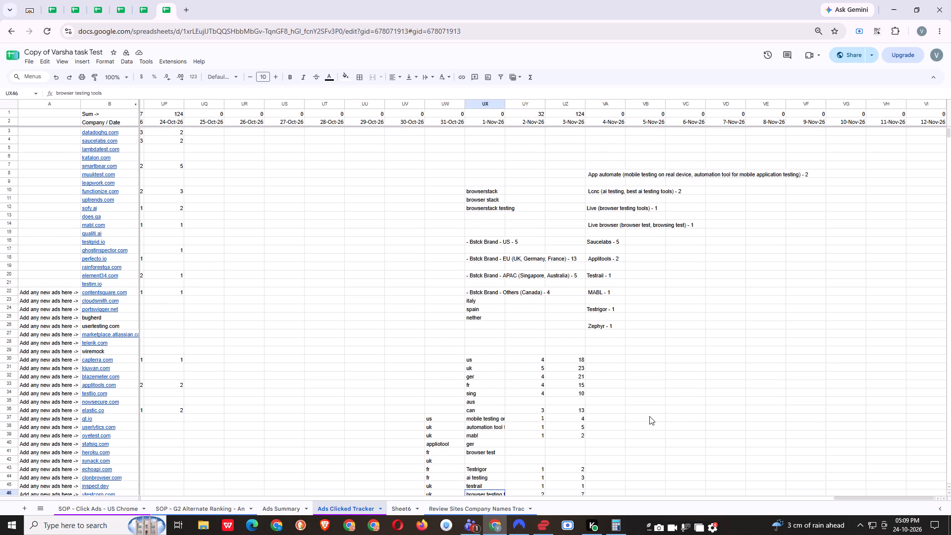
pyautogui.scroll(-2, 649, 416)
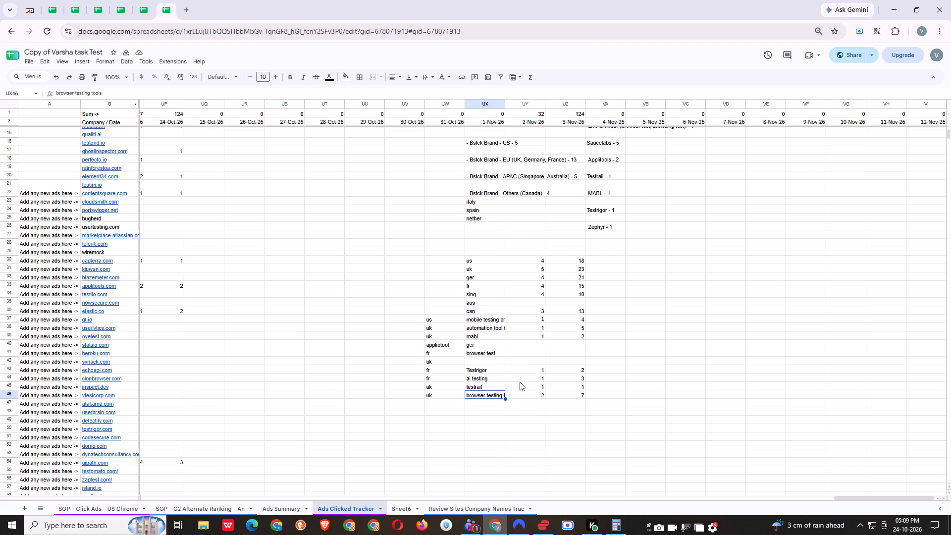
pyautogui.scroll(2, 519, 383)
pyautogui.scroll(-3, 519, 383)
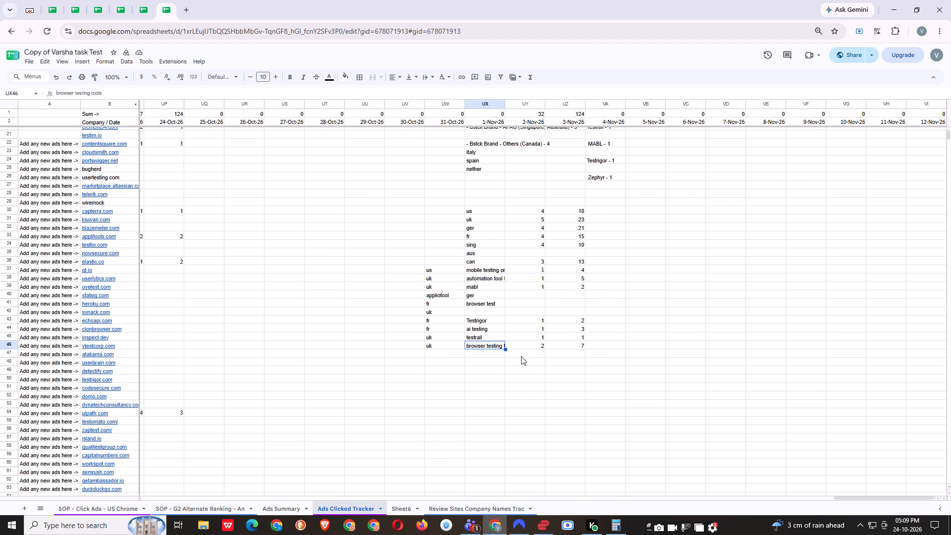
# Clear the ai testing row's 2-Nov-26 and 3-Nov-26 counts and enter 1 and 3 in the browser test row instead.
pyautogui.click(528, 303)
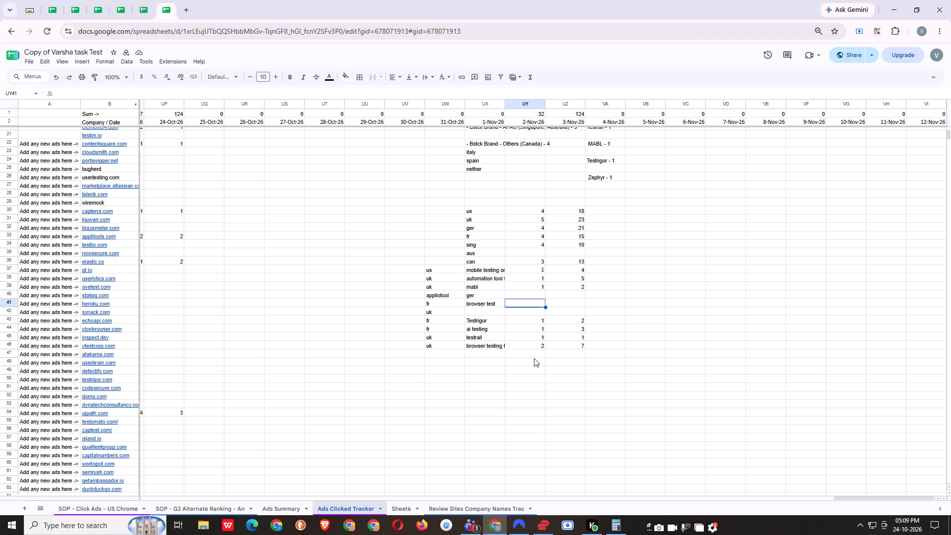
pyautogui.moveTo(521, 329); pyautogui.dragTo(581, 330)
pyautogui.press('Delete')
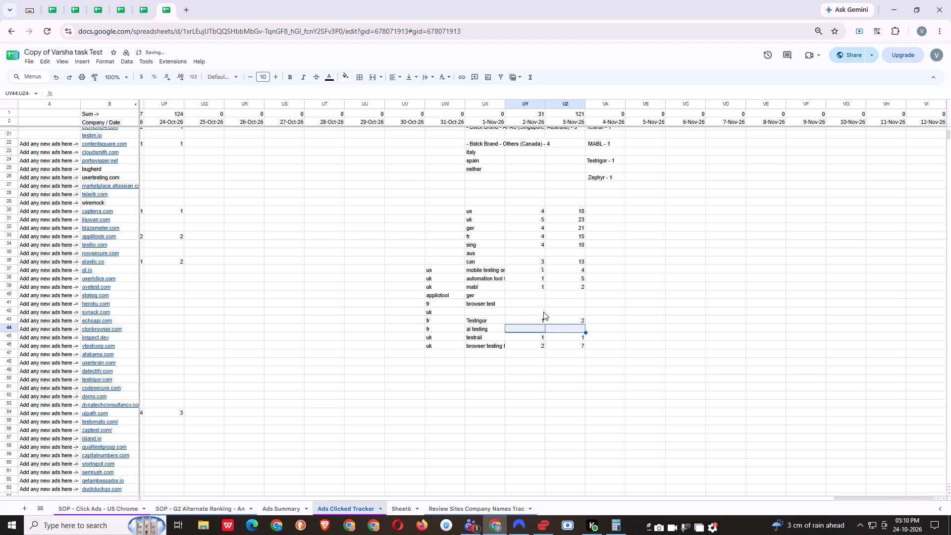
pyautogui.click(534, 304)
pyautogui.press('1')
pyautogui.press('Right')
pyautogui.press('3')
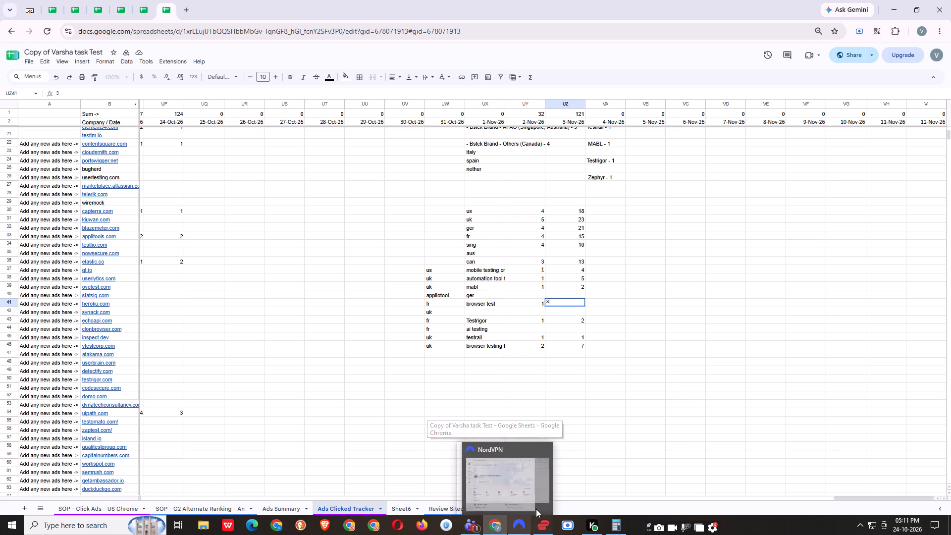
# Examine the Ads Click and Fill Details sheets of the Copy of Copy of Master Status spreadsheet for the keyword categories.
pyautogui.click(74, 13)
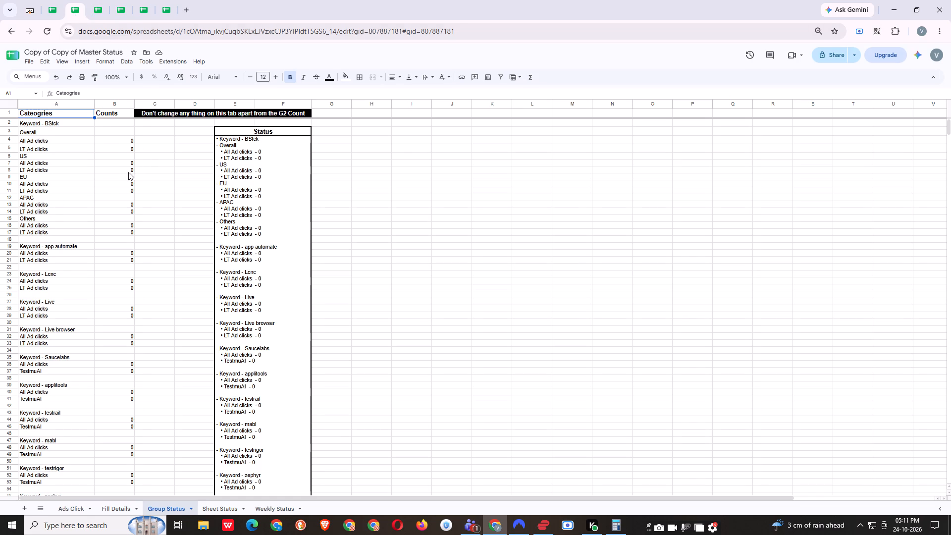
pyautogui.click(66, 509)
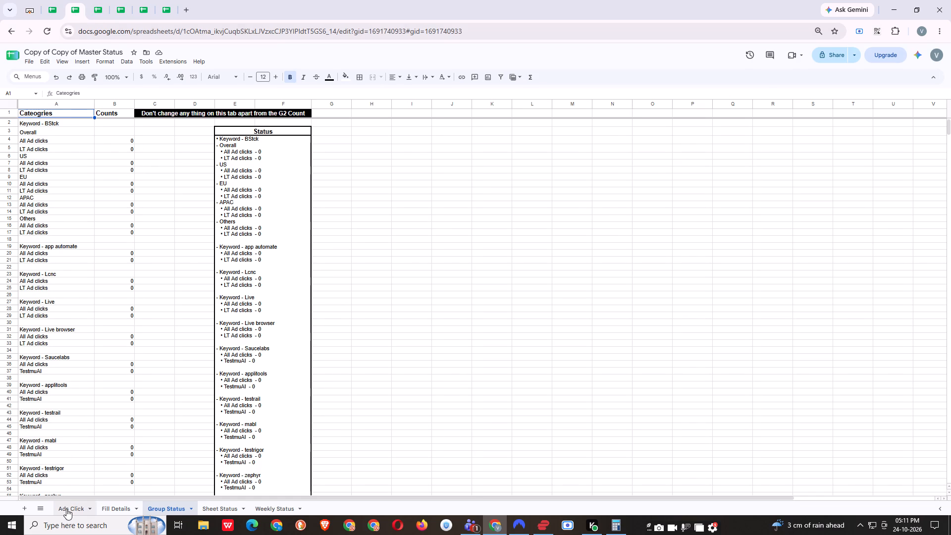
pyautogui.scroll(2, 225, 357)
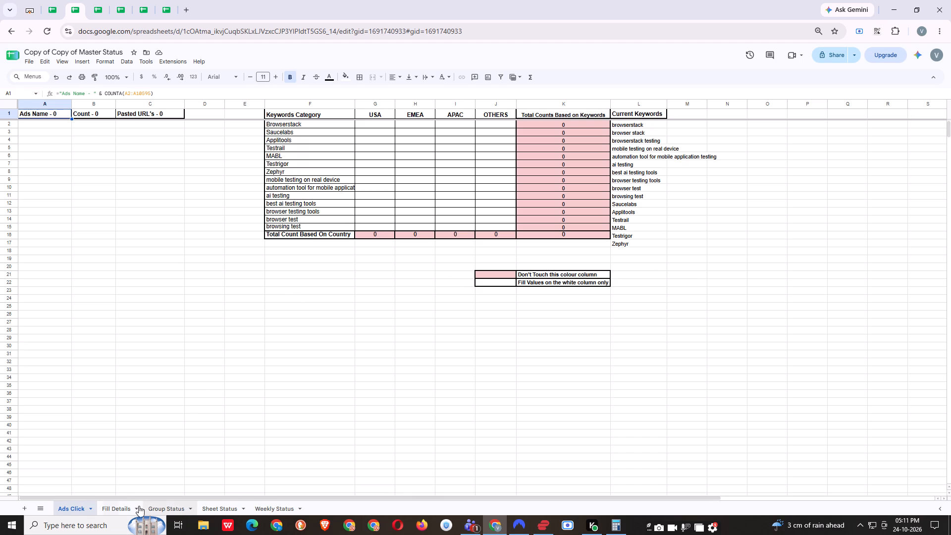
pyautogui.click(117, 510)
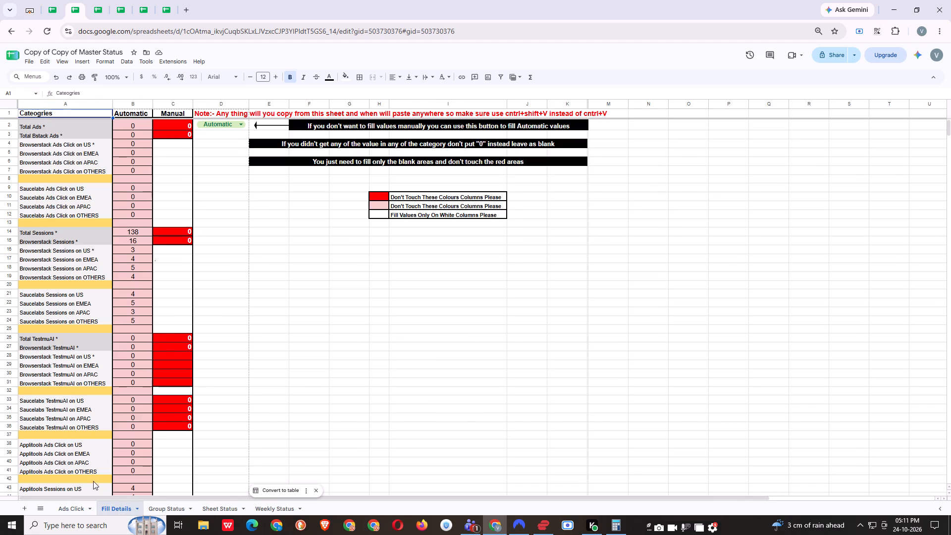
pyautogui.click(68, 507)
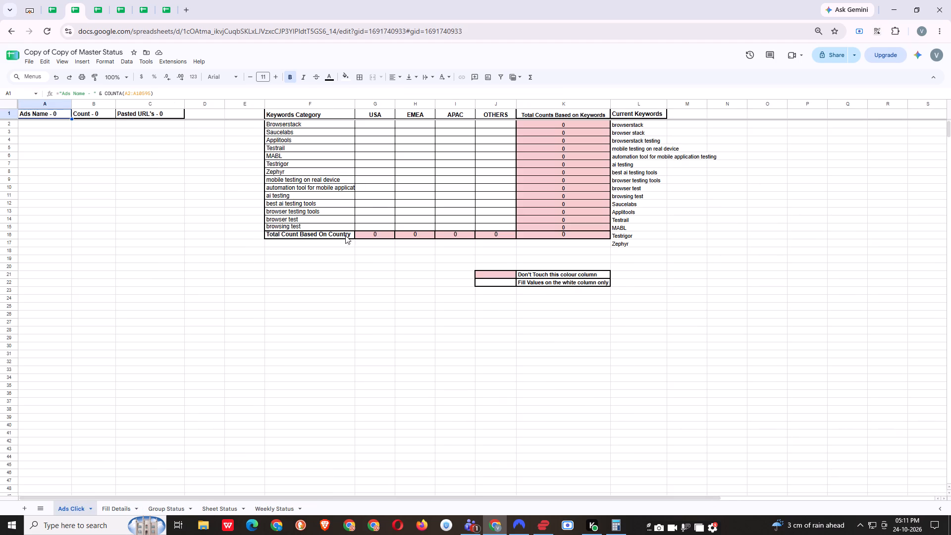
pyautogui.scroll(1, 322, 293)
# Switch to NordVPN, disconnect from London, United Kingdom, and close its window.
pyautogui.click(498, 529)
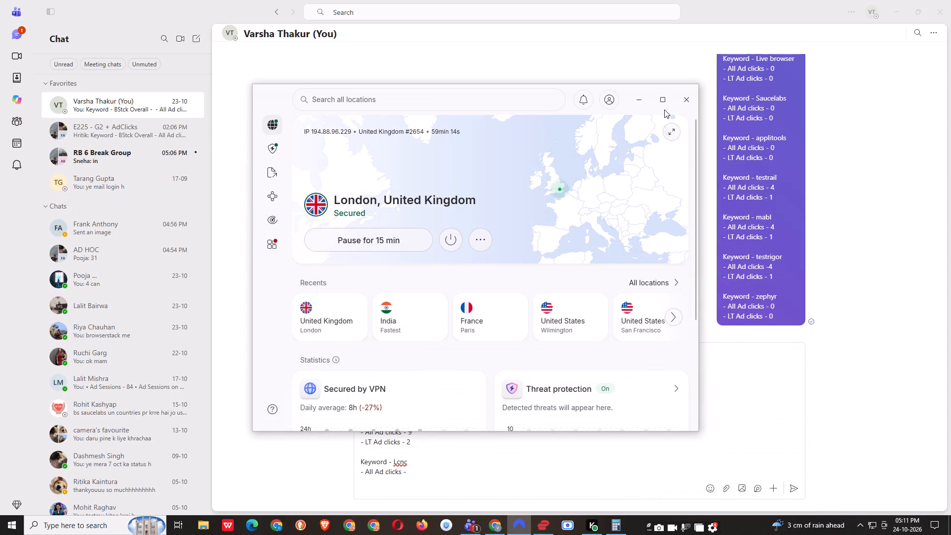
pyautogui.click(449, 241)
pyautogui.click(683, 99)
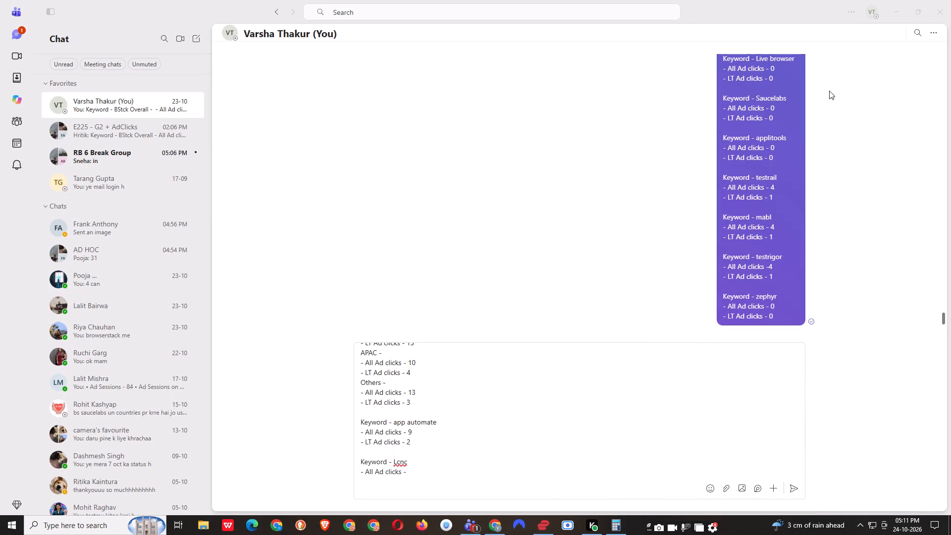
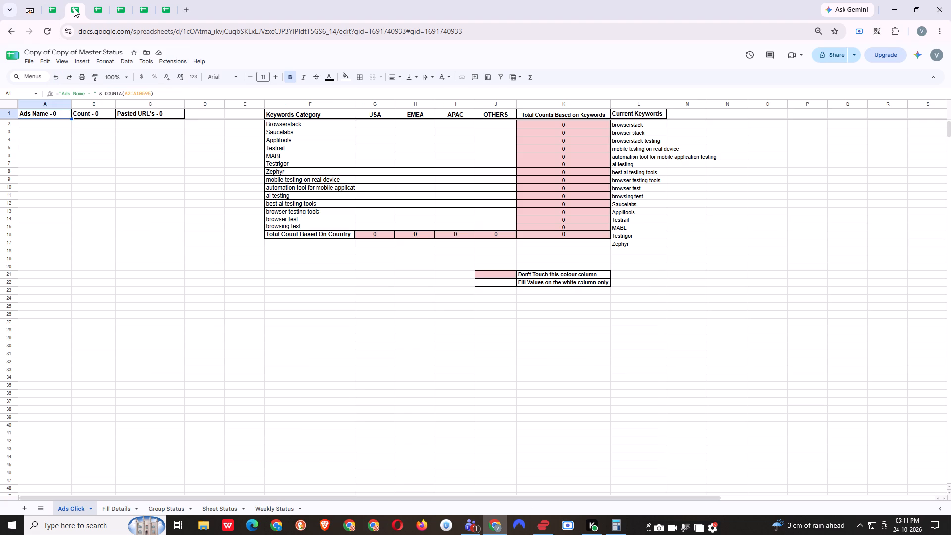
# Enter Browserstack counts of 4 for USA and 13 for EMEA in Ads Click, using the Ads Clicked Tracker's 2-Nov-26 country tallies.
pyautogui.click(162, 7)
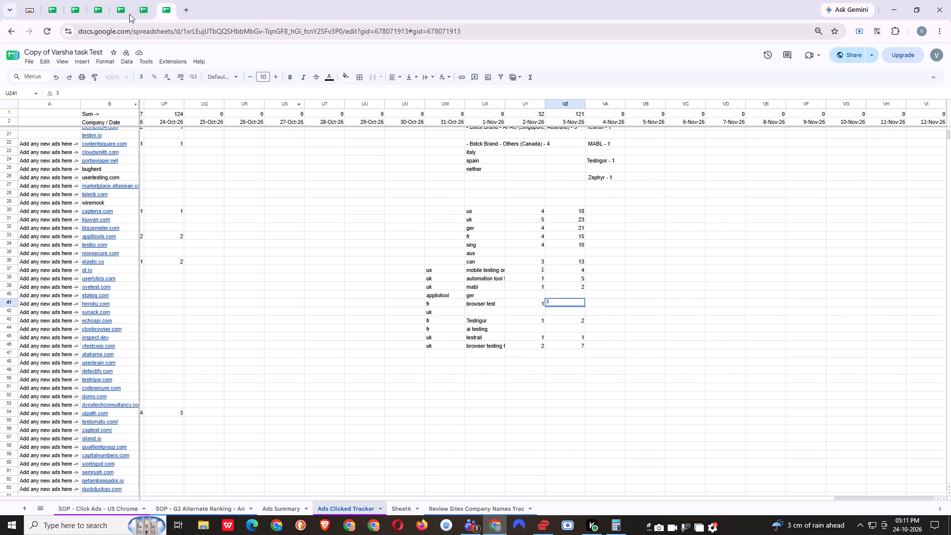
pyautogui.click(70, 3)
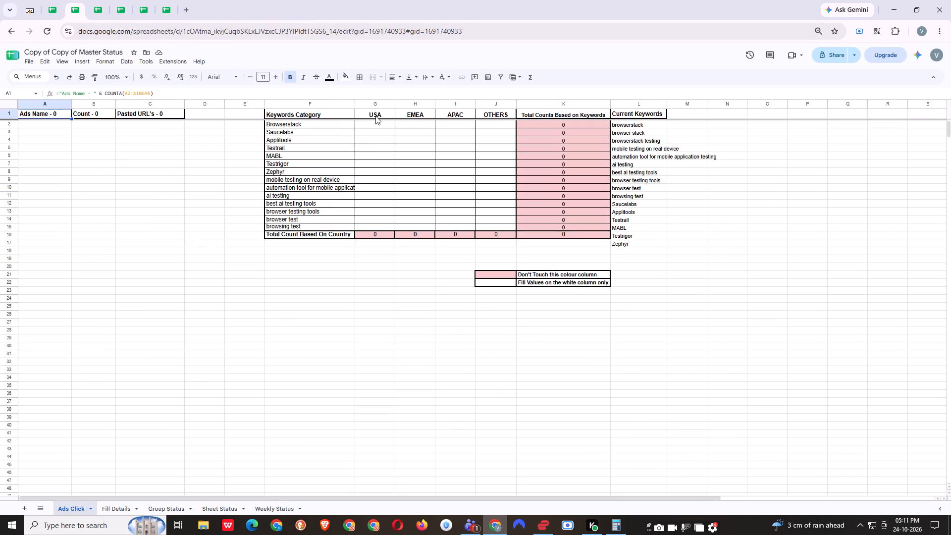
pyautogui.click(373, 124)
pyautogui.press('4')
pyautogui.press('Right')
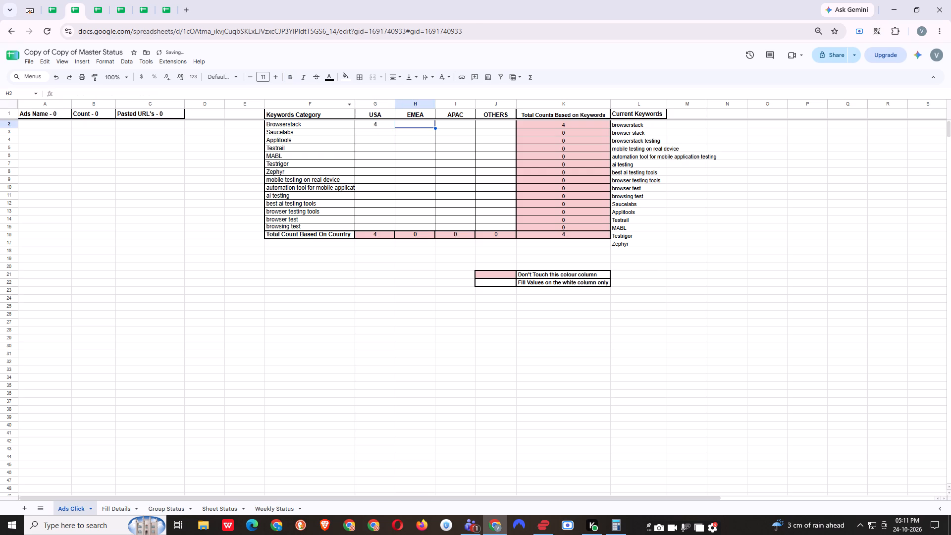
pyautogui.click(165, 12)
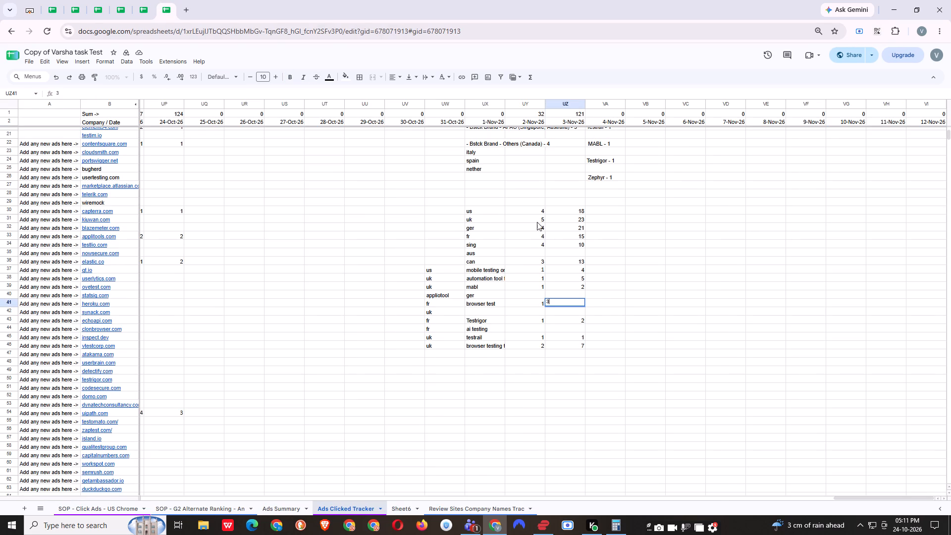
pyautogui.moveTo(534, 217); pyautogui.dragTo(534, 233)
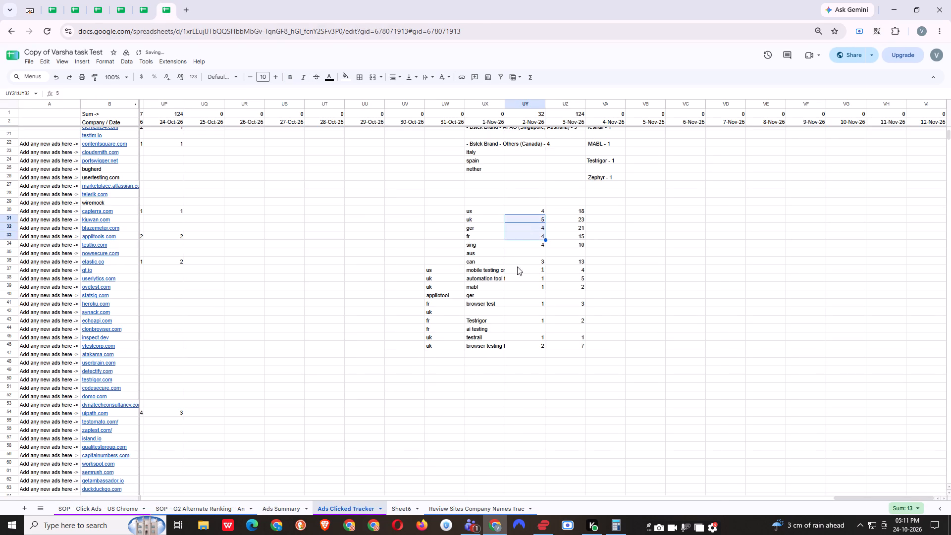
pyautogui.click(71, 7)
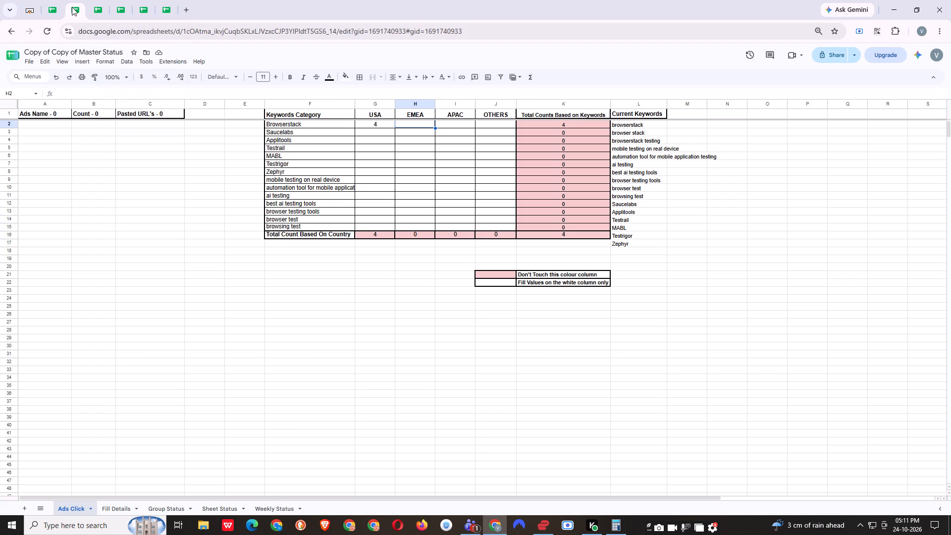
pyautogui.press('1')
pyautogui.press('3')
pyautogui.press('Right')
# Enter Browserstack counts of 4 for APAC and 3 for OTHERS from the tracker's Singapore and Canada tallies.
pyautogui.click(171, 8)
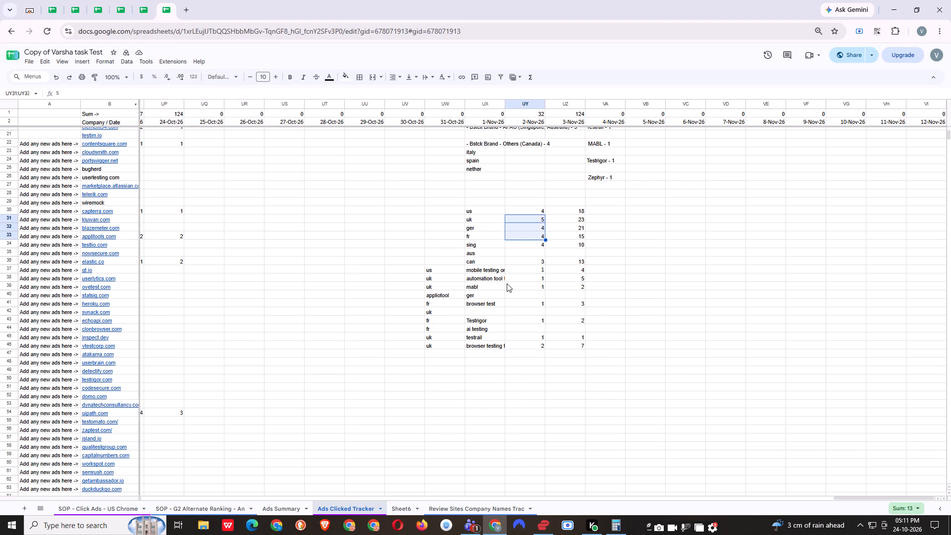
pyautogui.click(525, 243)
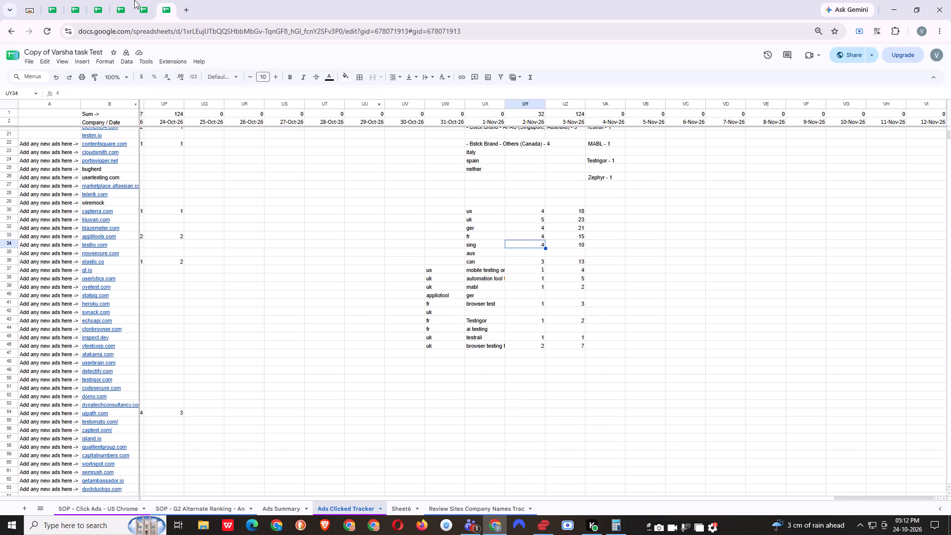
pyautogui.click(75, 10)
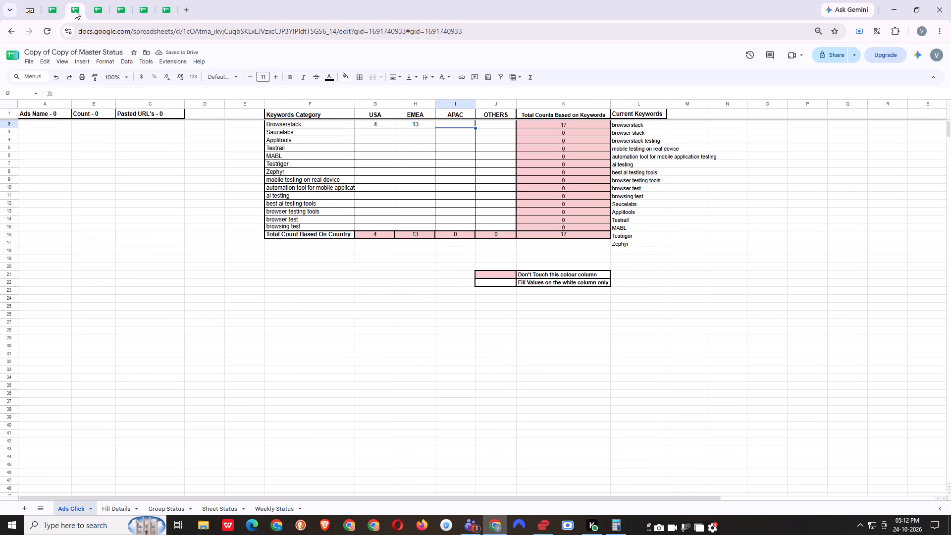
pyautogui.press('4')
pyautogui.press('Right')
pyautogui.click(165, 5)
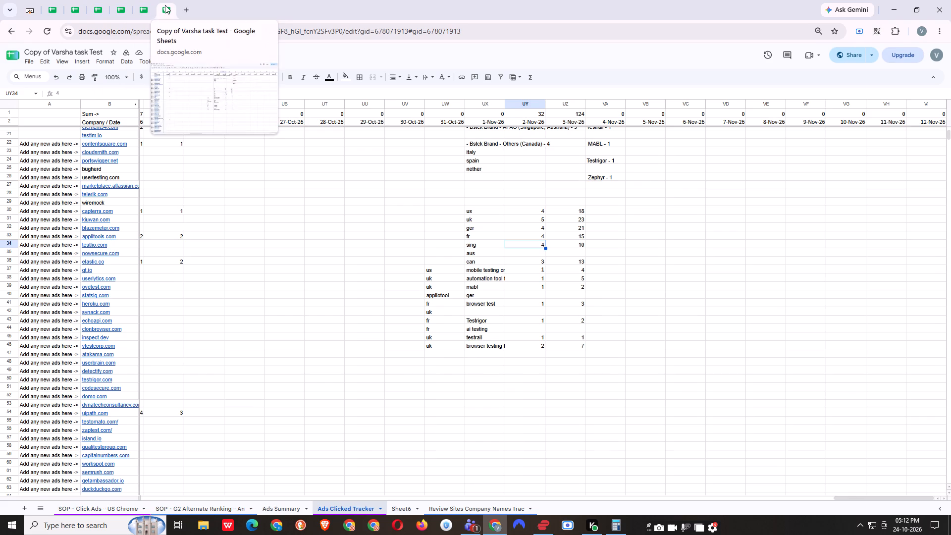
pyautogui.click(79, 12)
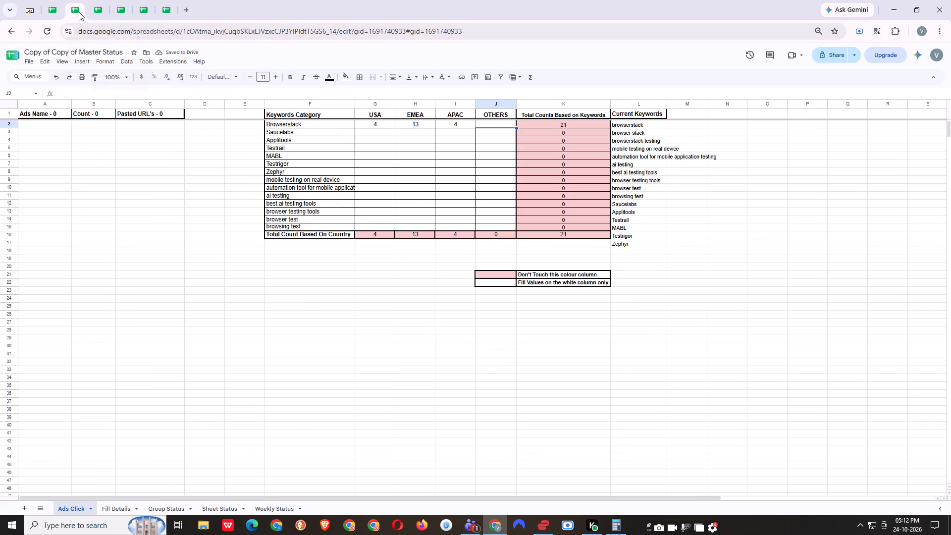
pyautogui.press('3')
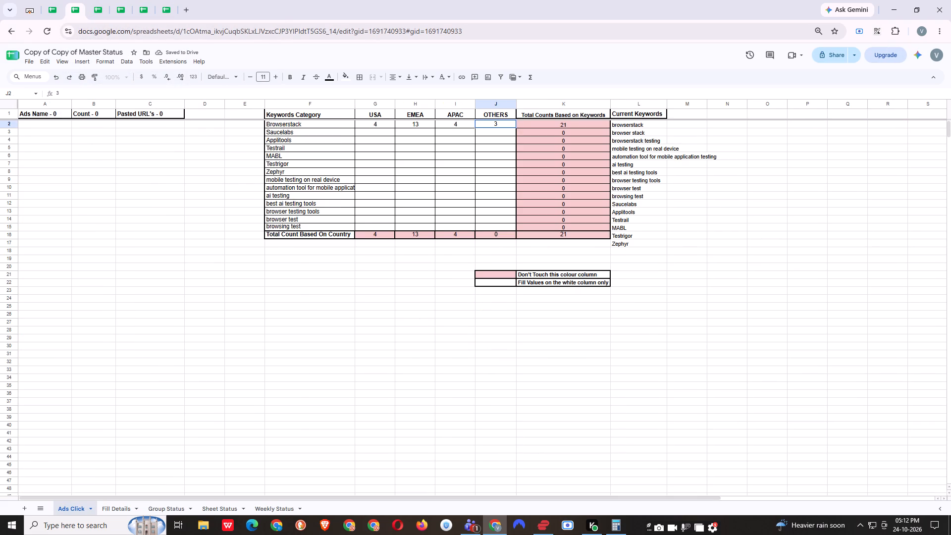
pyautogui.press('Down')
# Compare the tracker's country labels and keyword tallies for 2-Nov-26 with the remaining Ads Click keyword categories.
pyautogui.press('Left')
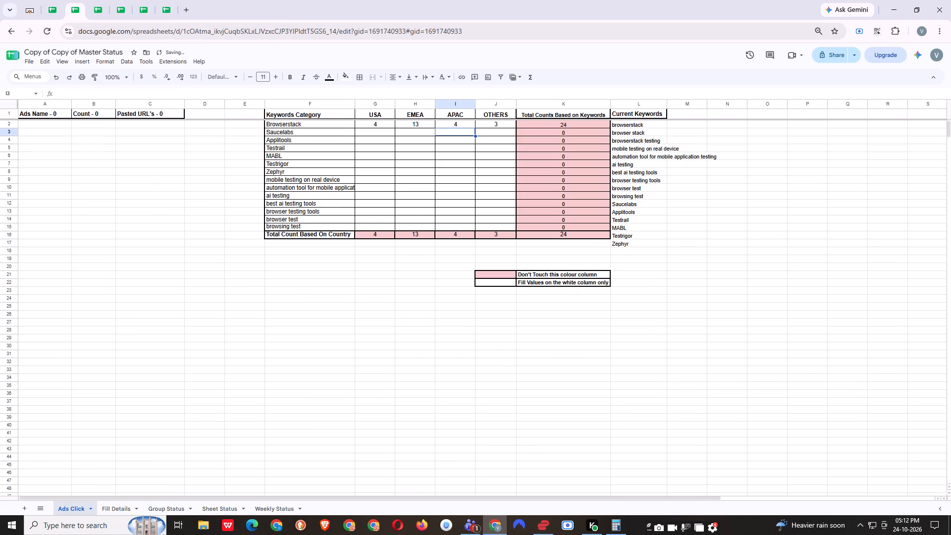
pyautogui.press('Left')
pyautogui.press('Left')
pyautogui.press('Down')
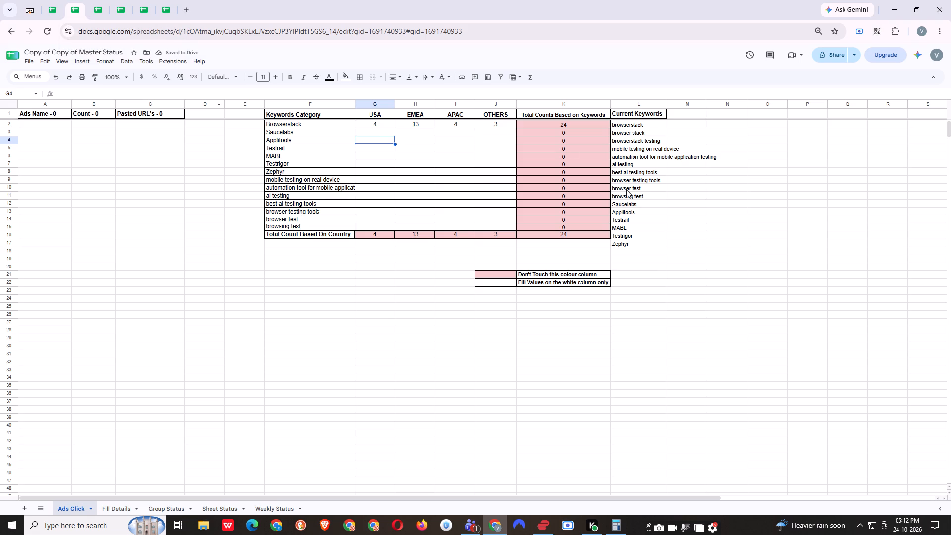
pyautogui.click(169, 4)
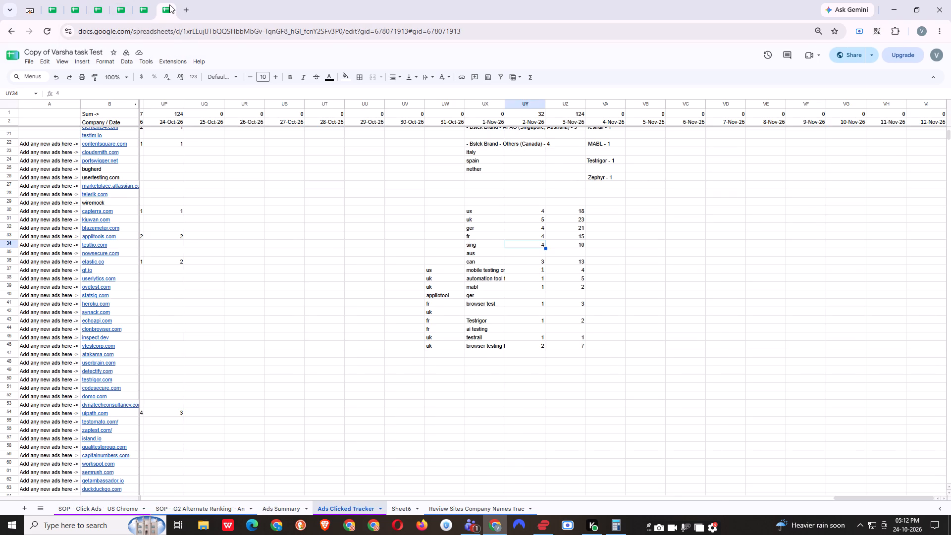
pyautogui.click(482, 270)
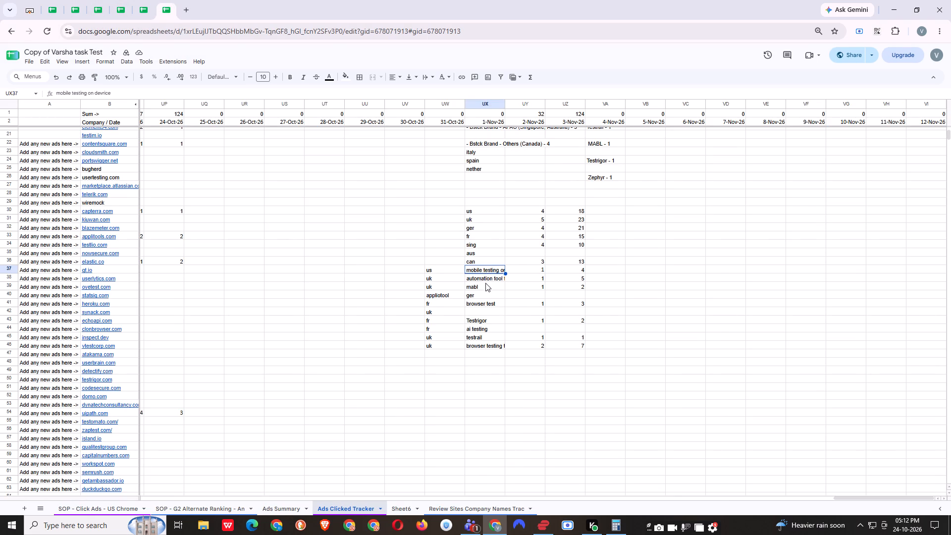
pyautogui.scroll(2, 509, 303)
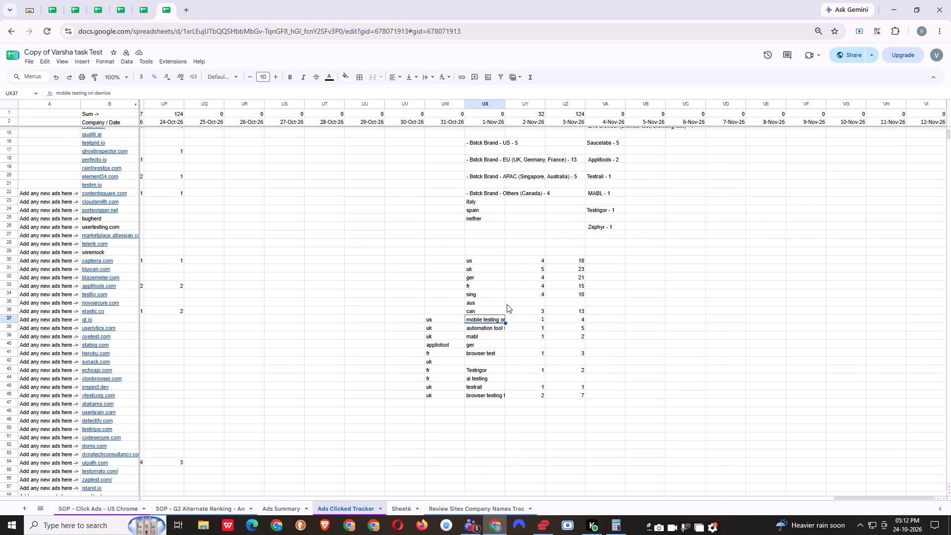
pyautogui.scroll(2, 504, 296)
pyautogui.scroll(-2, 502, 296)
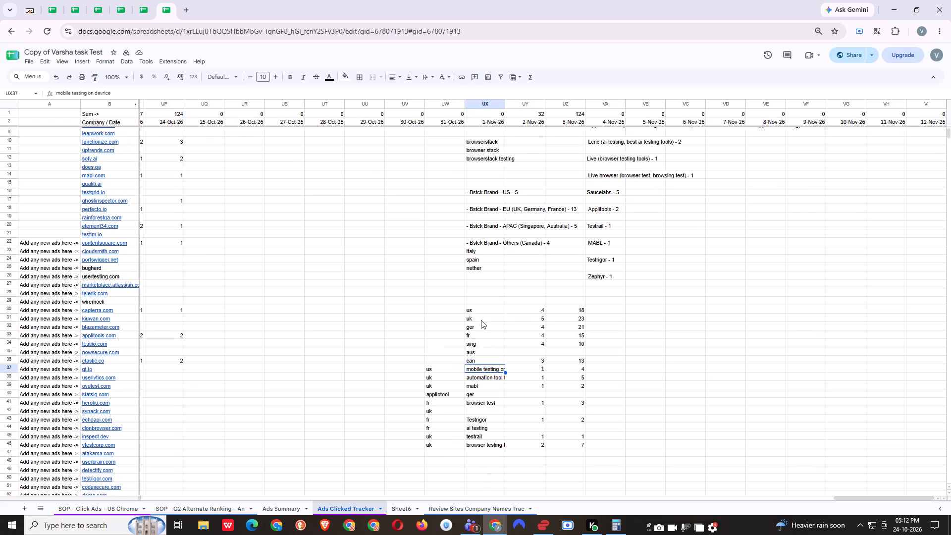
pyautogui.click(77, 9)
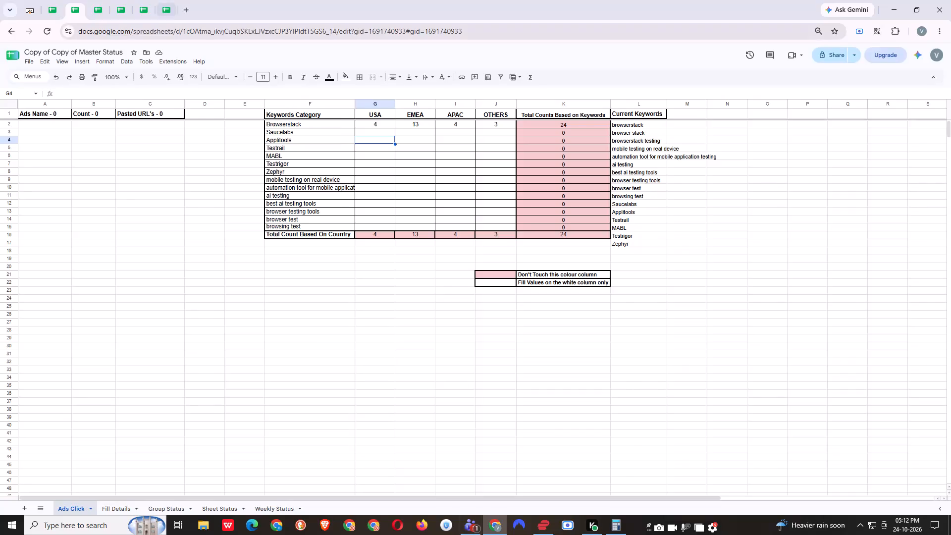
pyautogui.click(168, 17)
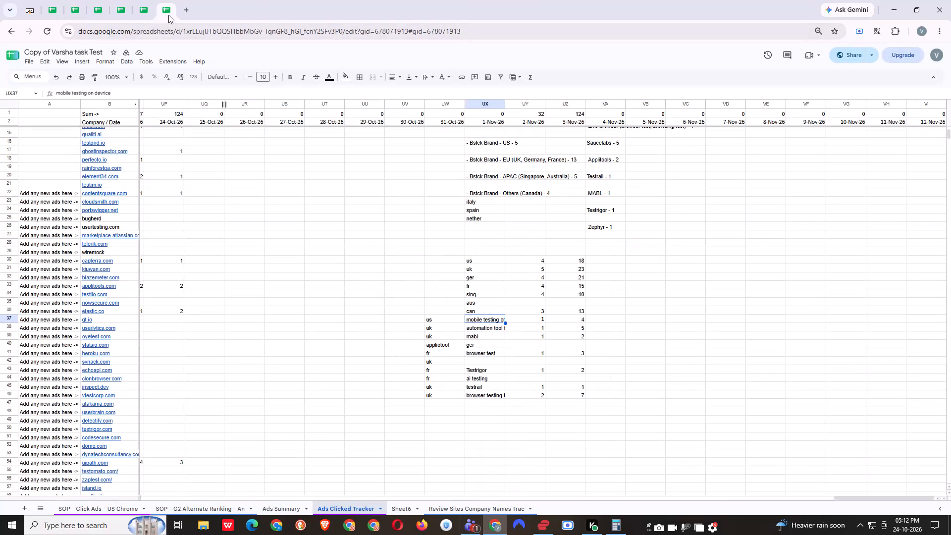
pyautogui.click(76, 8)
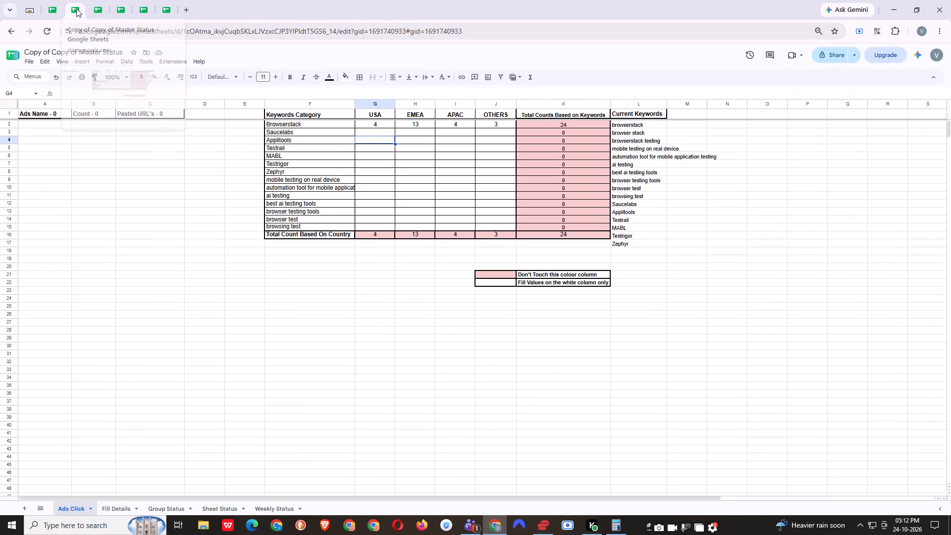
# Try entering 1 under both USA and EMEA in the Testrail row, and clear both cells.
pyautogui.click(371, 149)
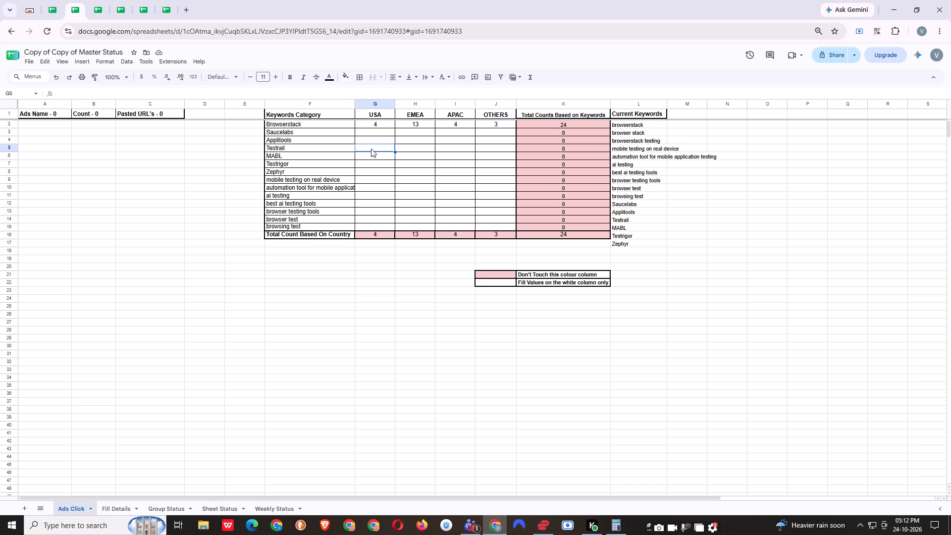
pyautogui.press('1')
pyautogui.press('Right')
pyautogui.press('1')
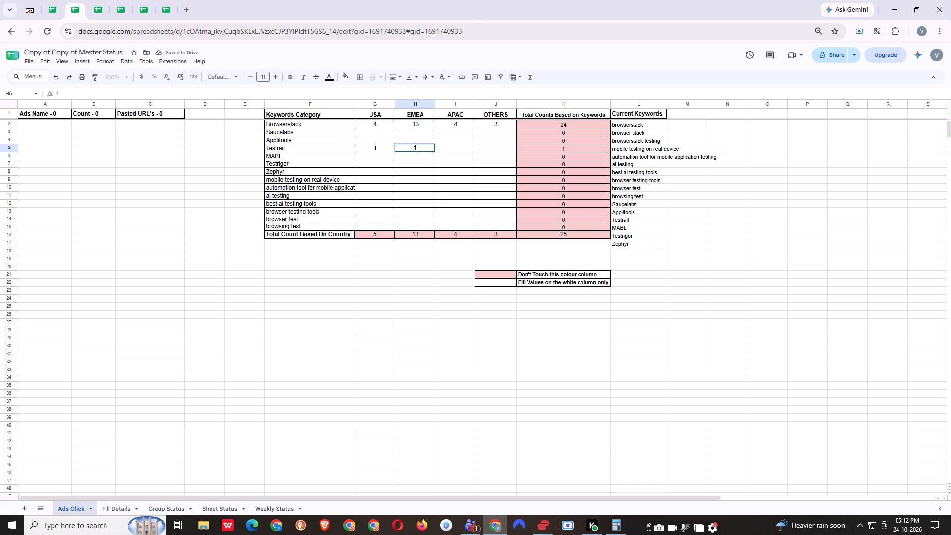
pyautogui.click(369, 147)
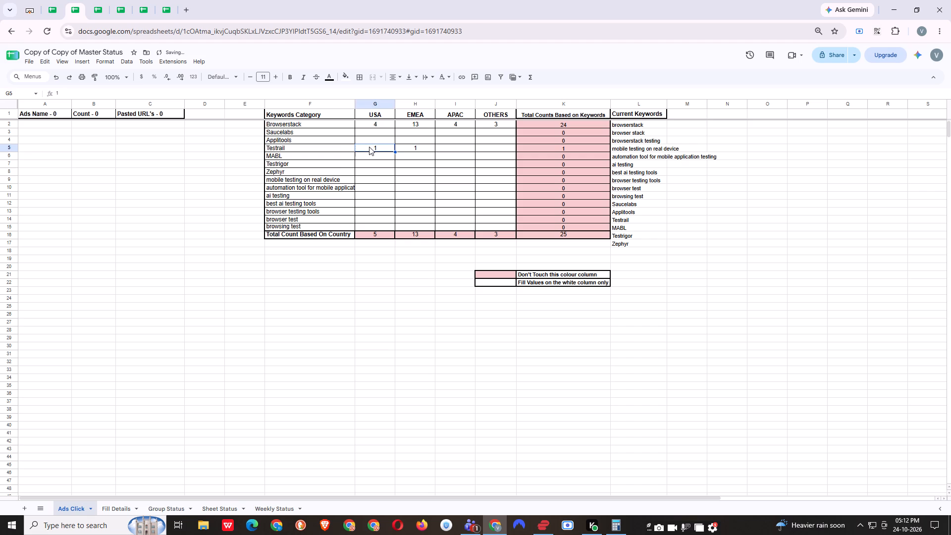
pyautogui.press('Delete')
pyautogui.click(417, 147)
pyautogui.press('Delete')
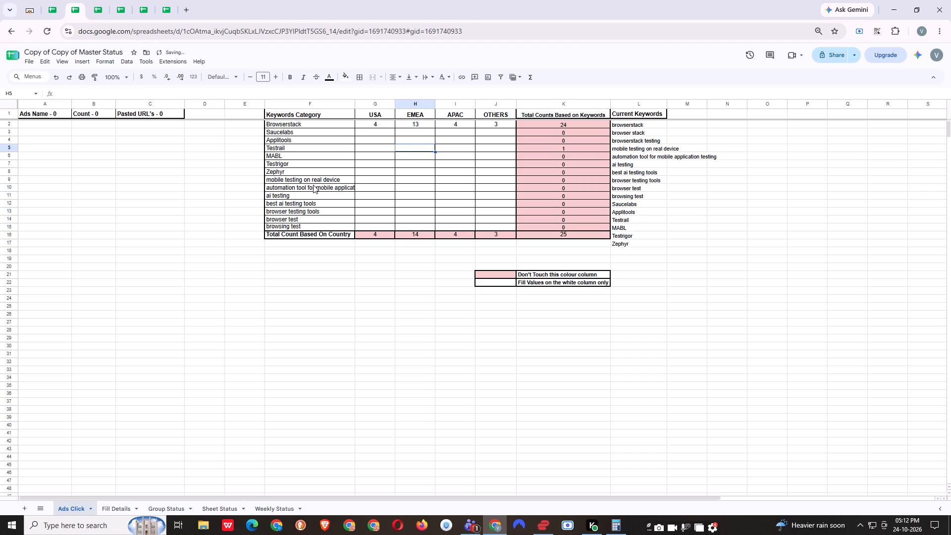
# Enter 1 under USA and 1 under EMEA in the mobile testing on real device row.
pyautogui.click(369, 181)
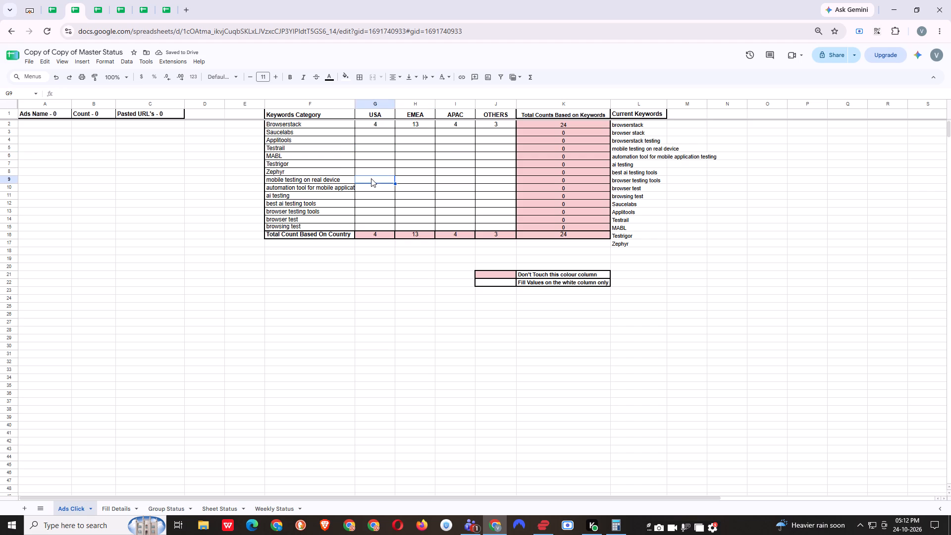
pyautogui.press('1')
pyautogui.press('Right')
pyautogui.press('1')
pyautogui.press('Right')
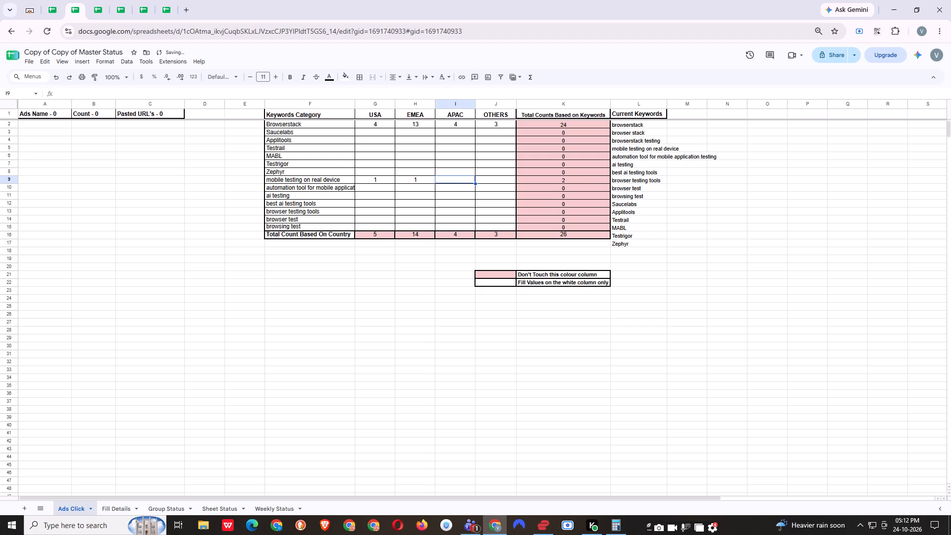
# Look up the mabl entry in the Ads Clicked Tracker and enter 1 under EMEA in the MABL row of Ads Click.
pyautogui.click(167, 8)
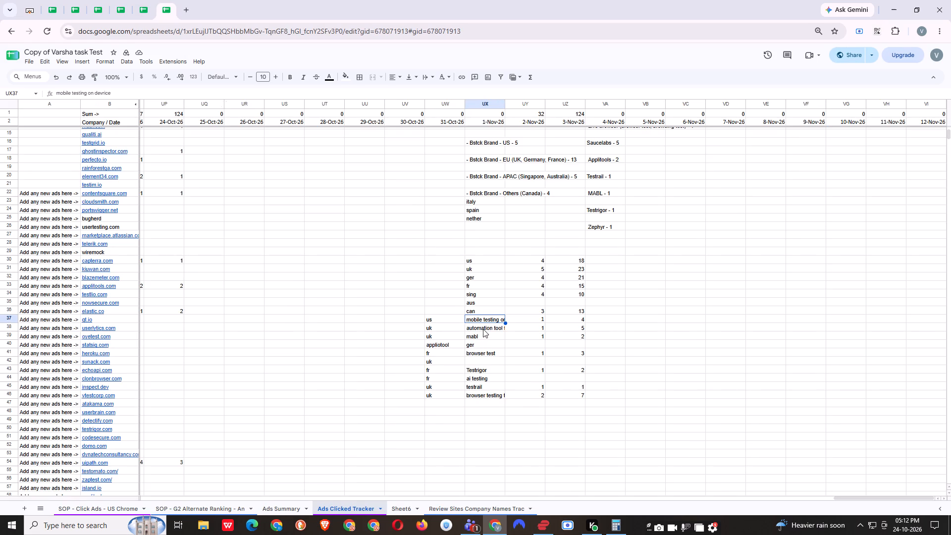
pyautogui.click(479, 336)
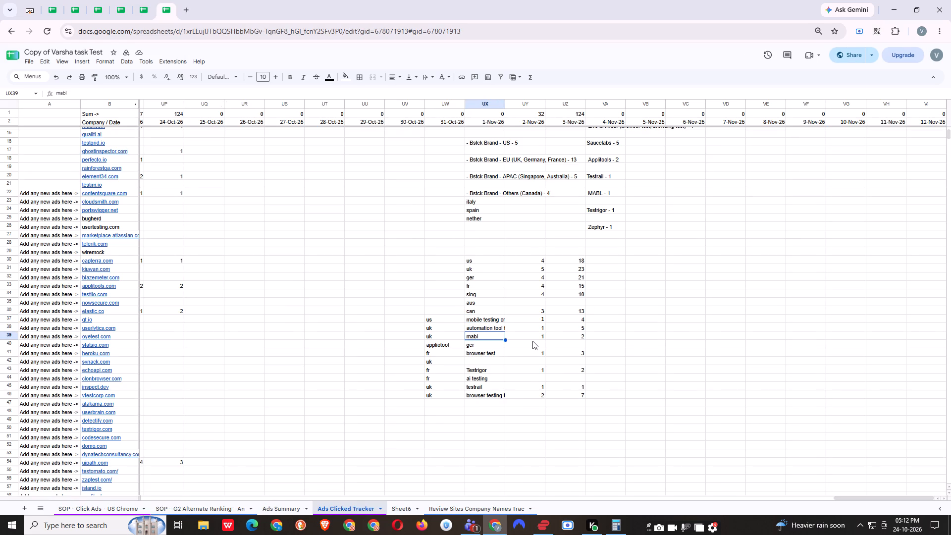
pyautogui.click(73, 11)
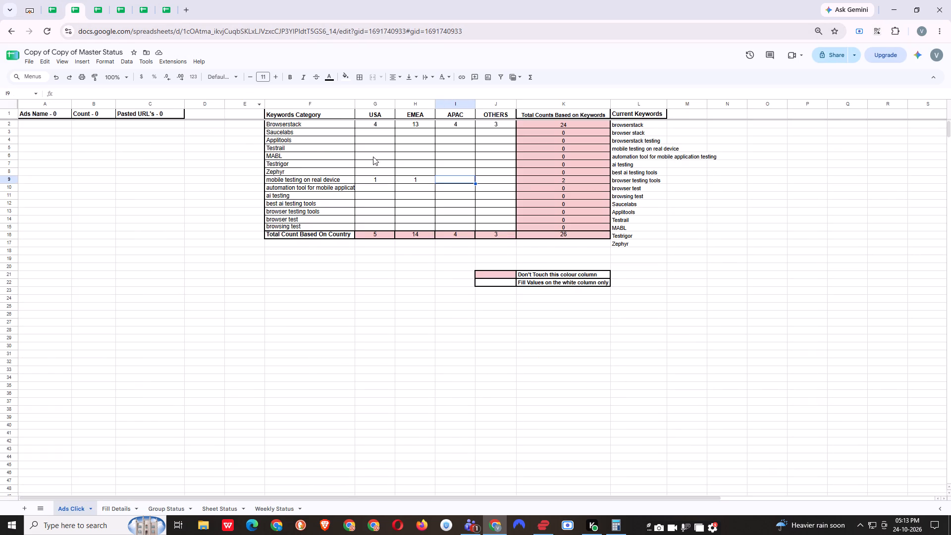
pyautogui.click(406, 159)
pyautogui.press('1')
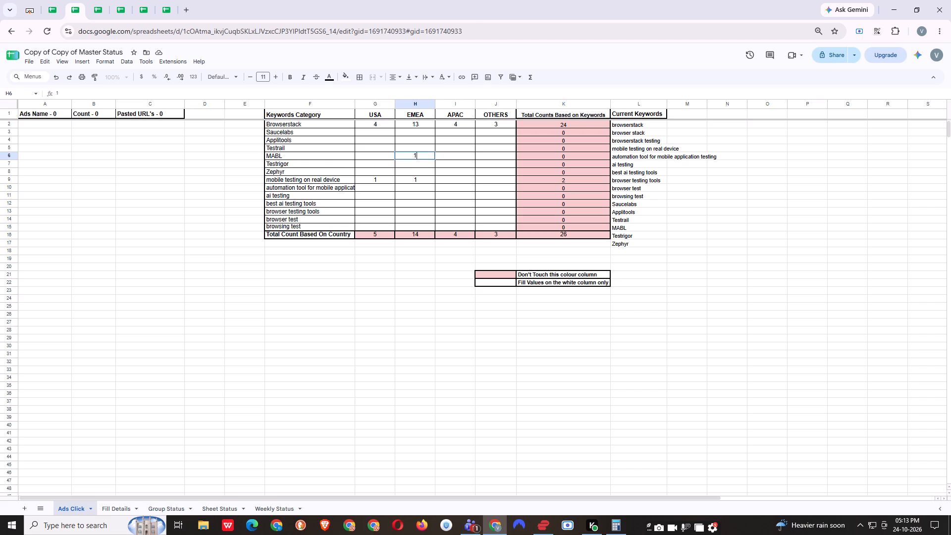
# Check the browser test entry in the Ads Clicked Tracker and enter 1 under EMEA in the browser test row of Ads Click.
pyautogui.click(165, 10)
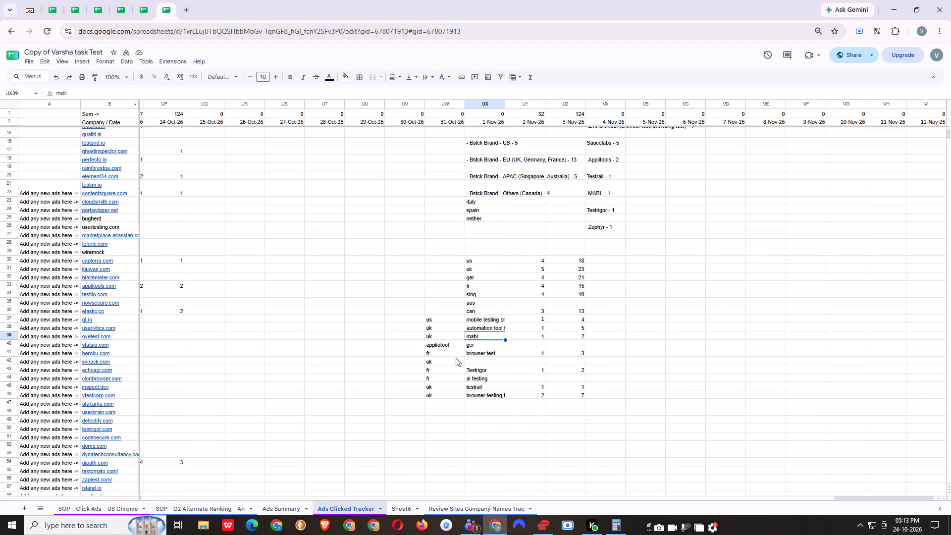
pyautogui.click(80, 12)
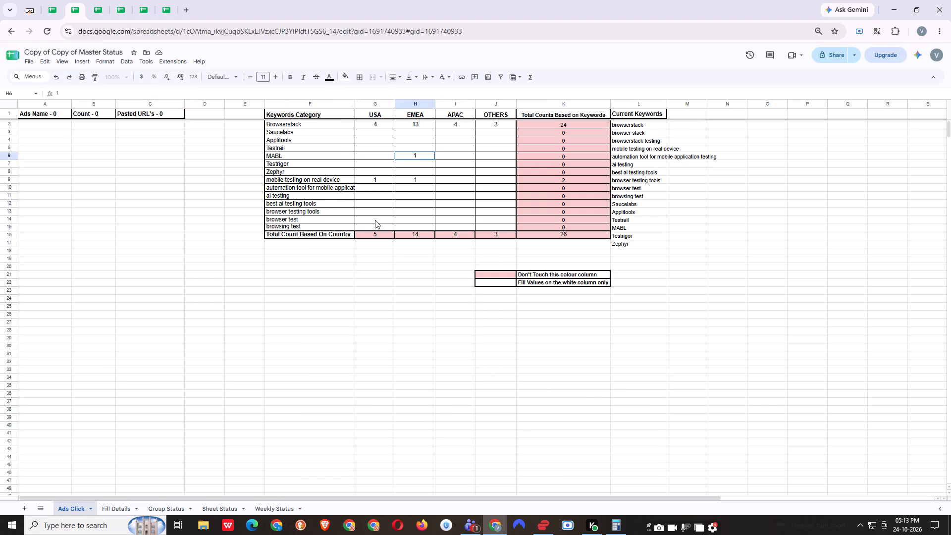
pyautogui.click(415, 217)
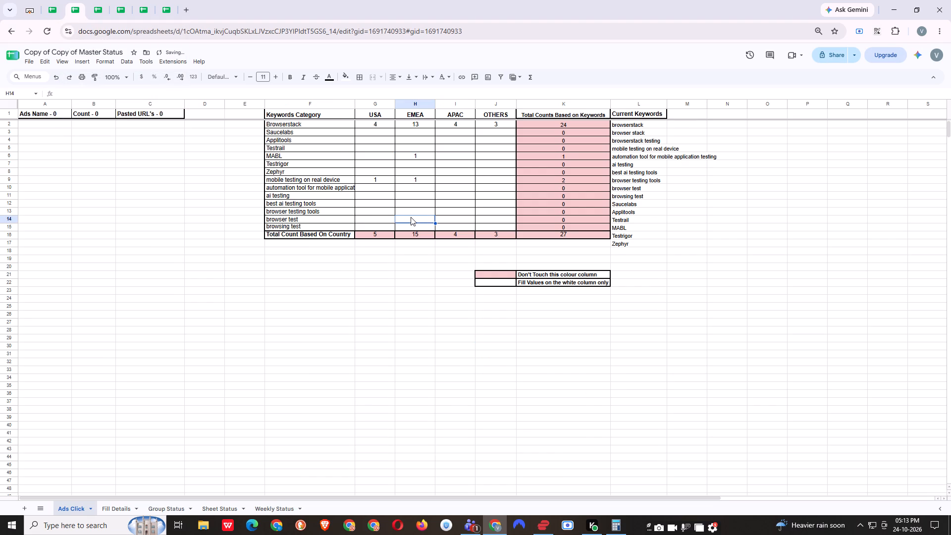
pyautogui.press('1')
pyautogui.press('Down')
# Check the Testrigor entry in the Ads Clicked Tracker and enter 1 under EMEA in the Testrigor row of Ads Click.
pyautogui.click(170, 3)
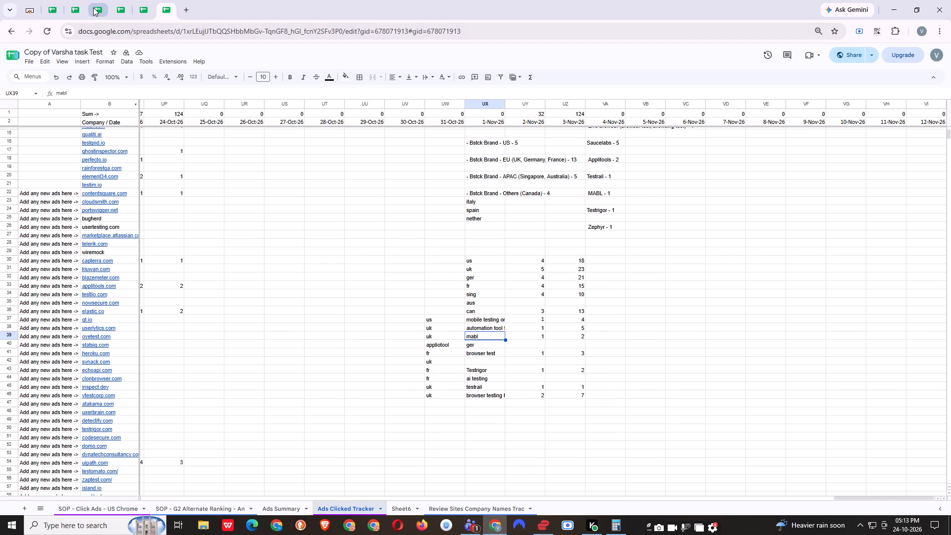
pyautogui.click(78, 8)
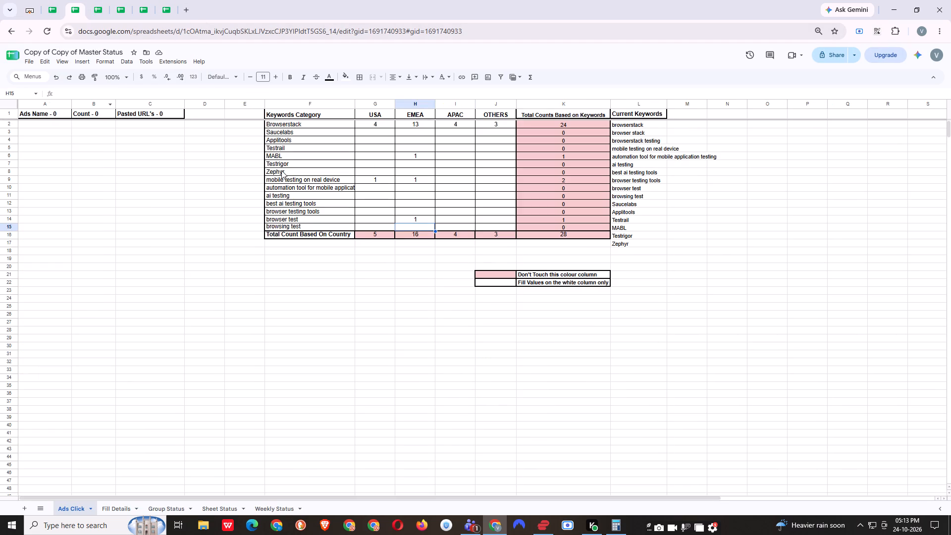
pyautogui.click(408, 158)
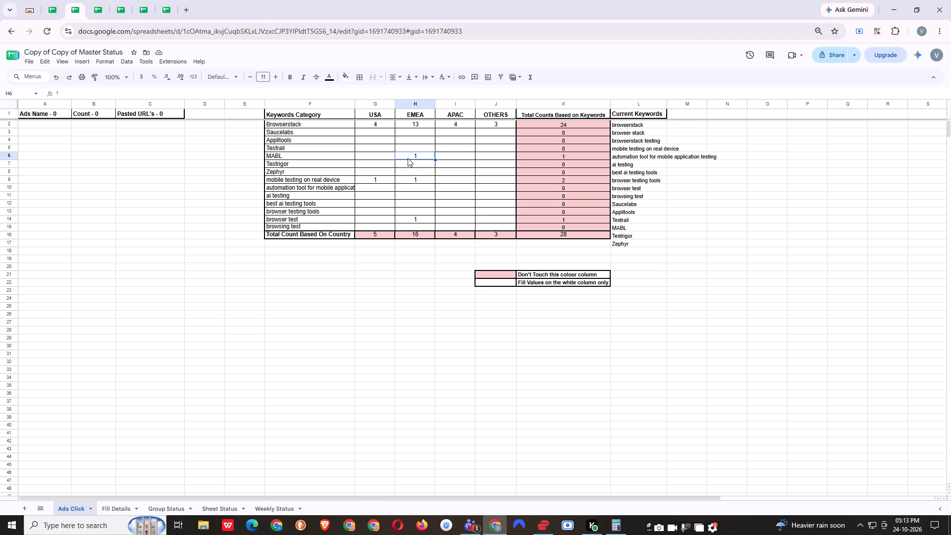
pyautogui.press('Down')
pyautogui.press('1')
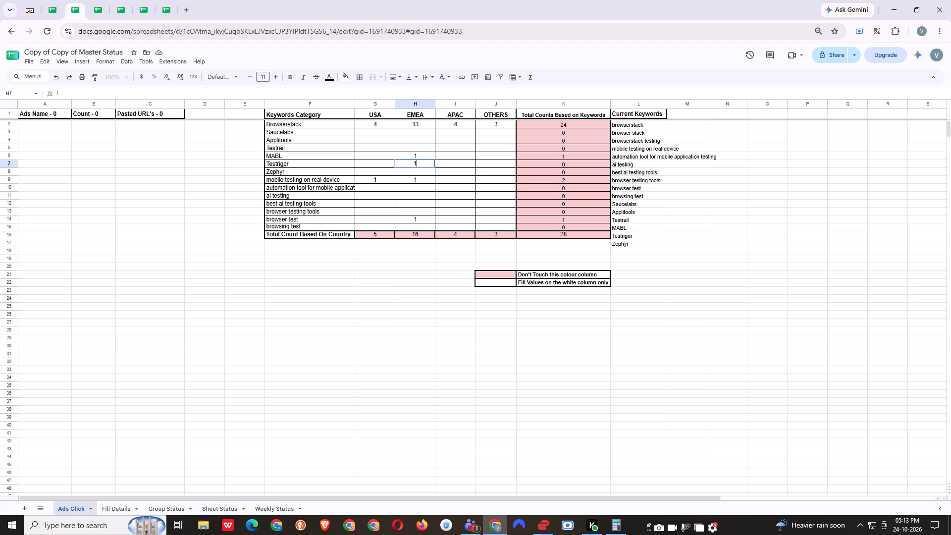
# Look up the testrail entry in the Ads Clicked Tracker and enter 1 under EMEA in the Testrail row of Ads Click.
pyautogui.click(163, 13)
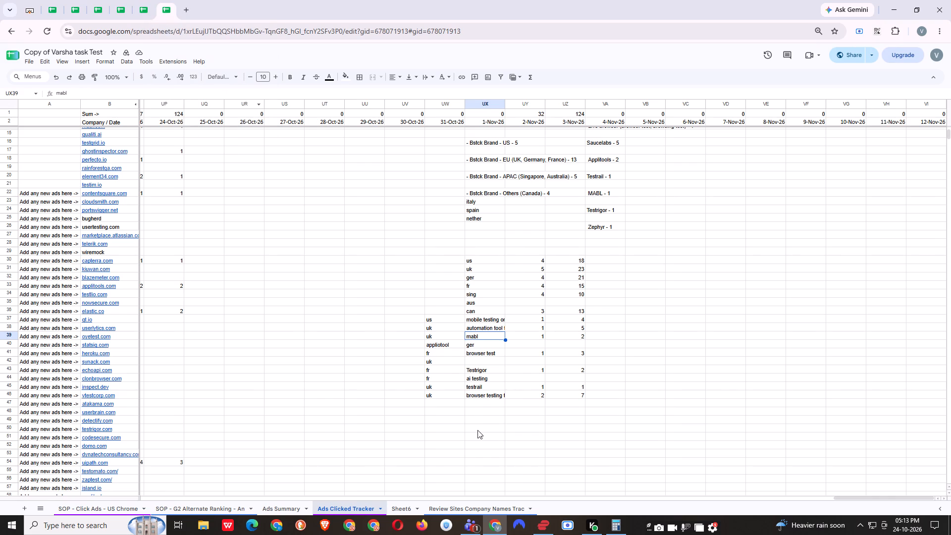
pyautogui.click(481, 371)
pyautogui.click(481, 386)
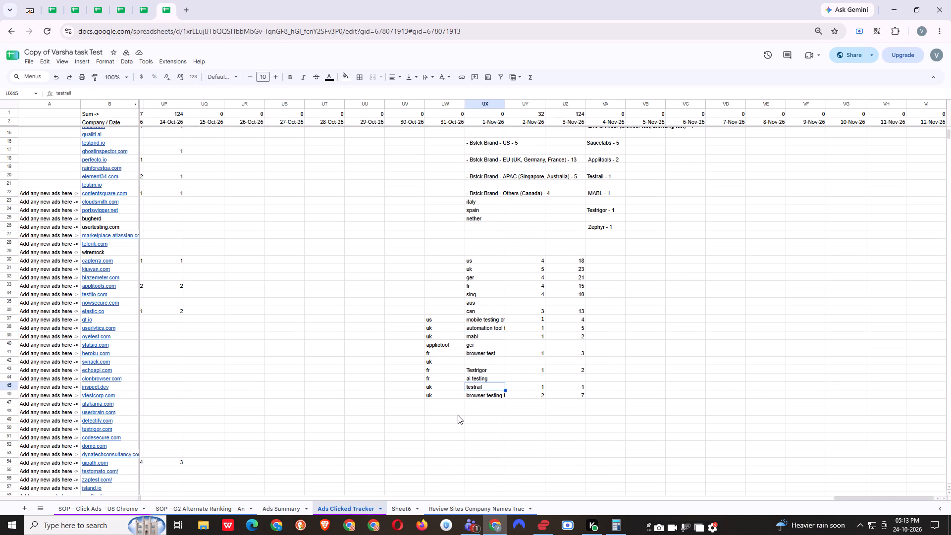
pyautogui.click(76, 14)
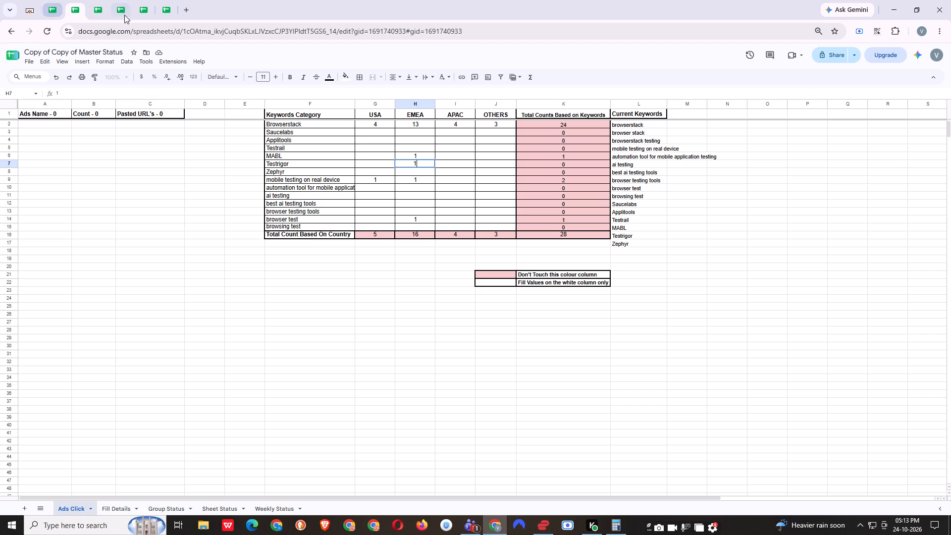
pyautogui.click(168, 9)
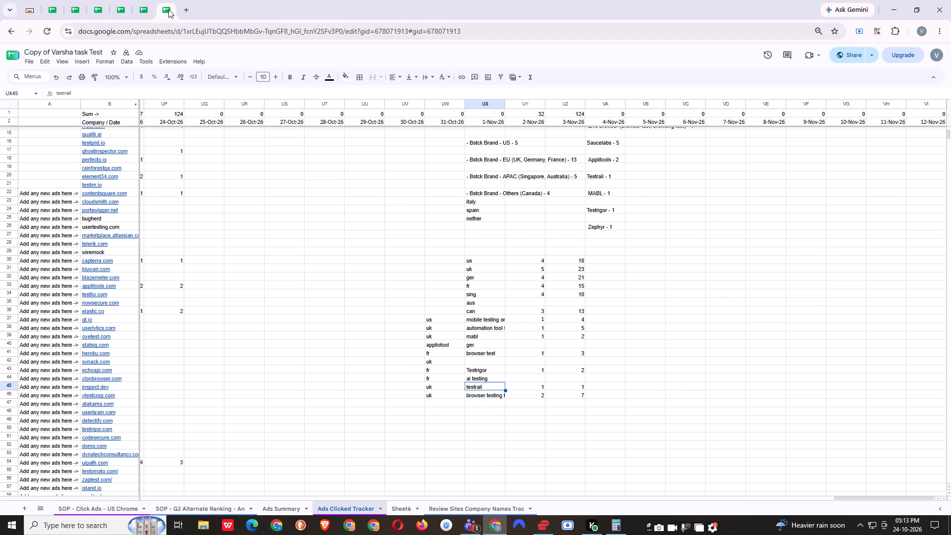
pyautogui.click(73, 11)
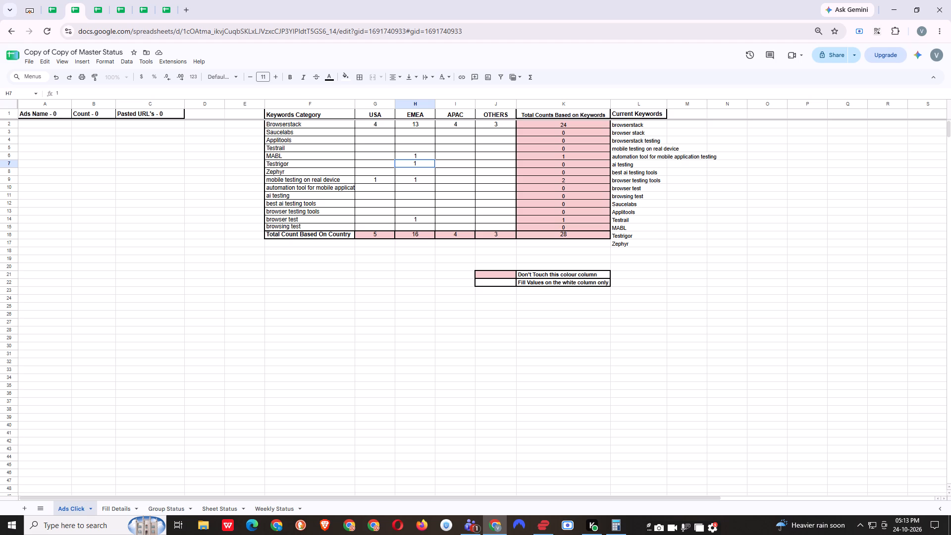
pyautogui.click(422, 149)
pyautogui.press('1')
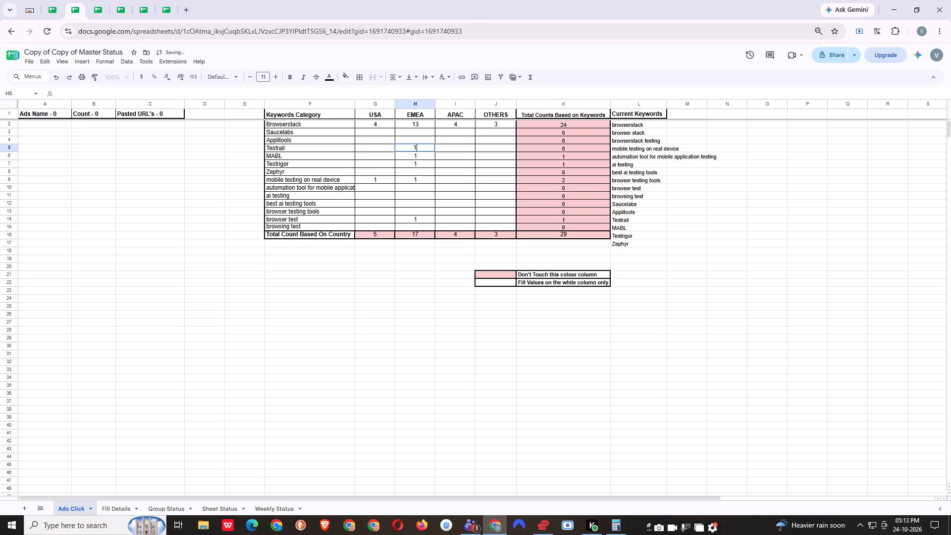
pyautogui.press('Up')
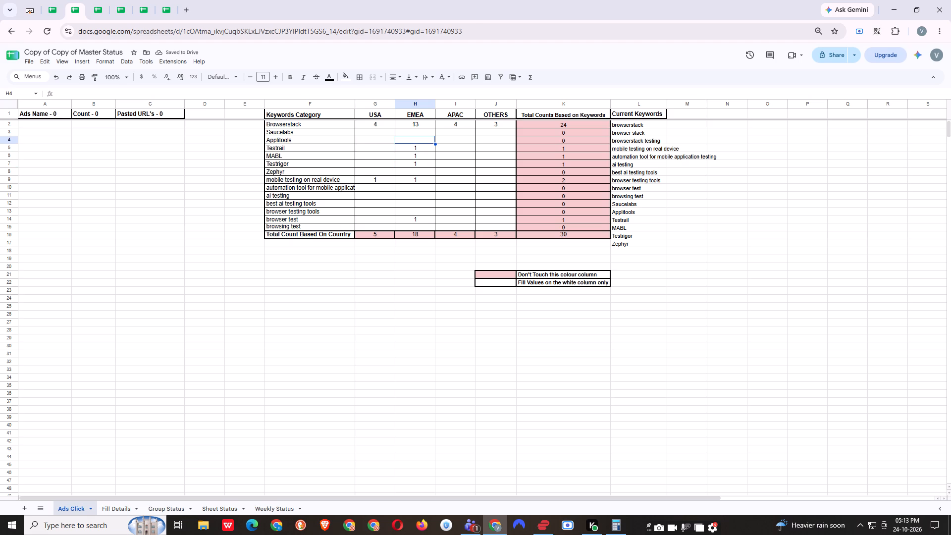
# Enter 1 under USA in both the ai testing and best ai testing tools rows of Ads Click.
pyautogui.press('Left')
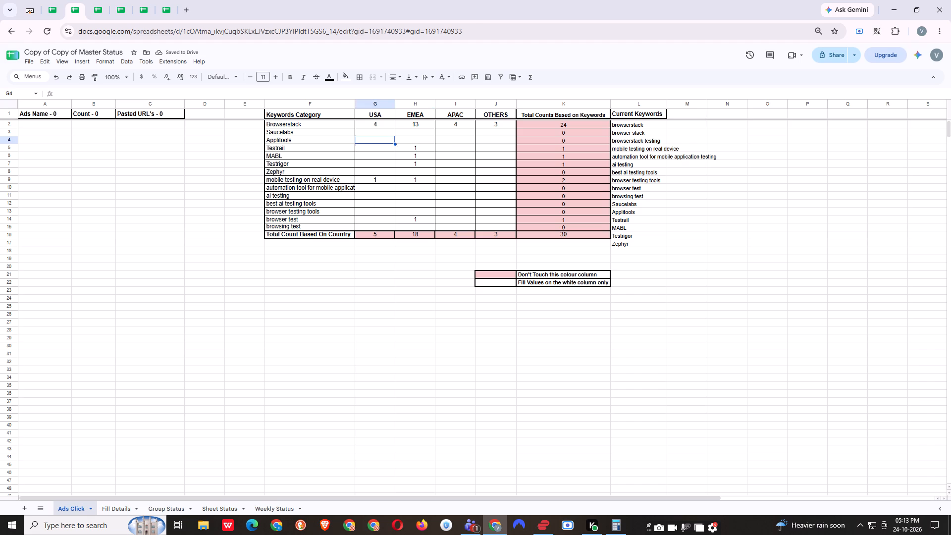
pyautogui.press('Down')
pyautogui.press('Down')
pyautogui.press('Down')
pyautogui.press('Down')
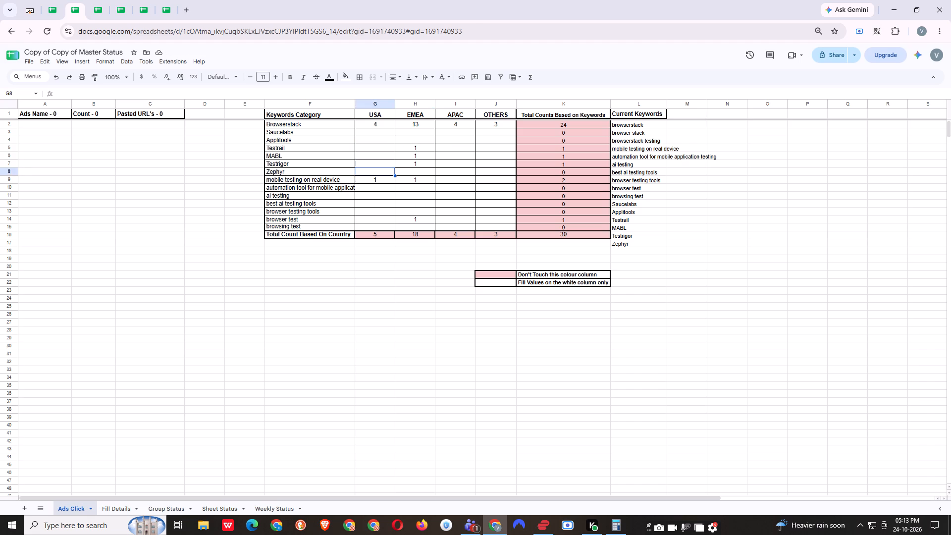
pyautogui.press('Down')
pyautogui.press('Down')
pyautogui.press('Down')
pyautogui.press('1')
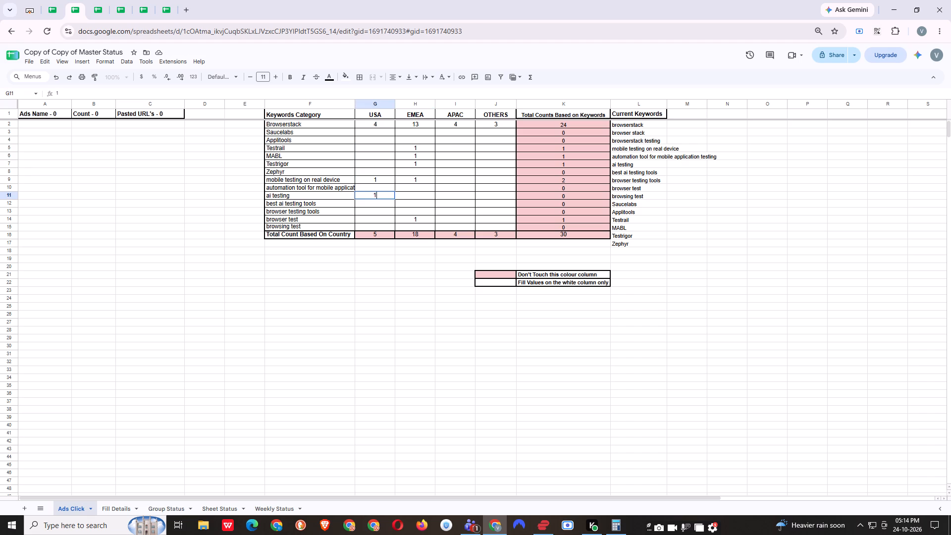
pyautogui.click(363, 354)
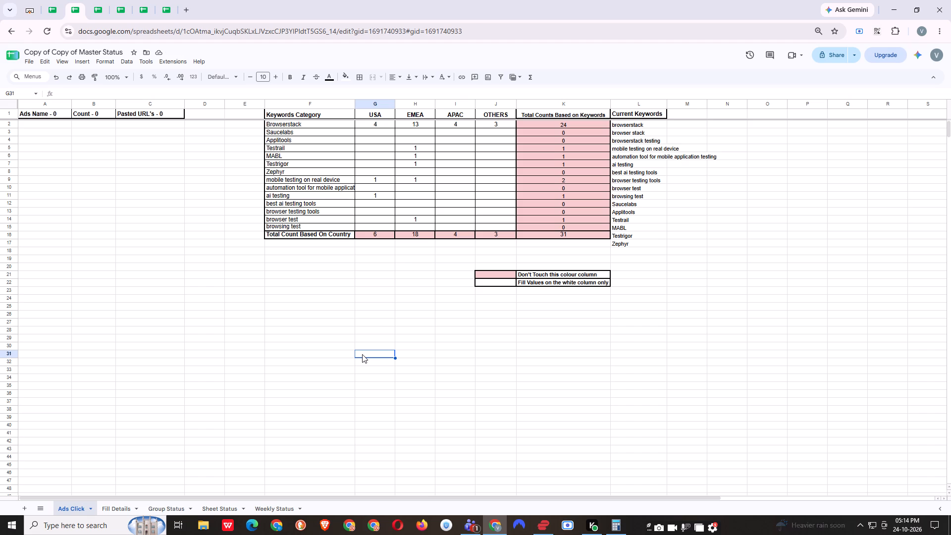
pyautogui.click(378, 206)
pyautogui.press('1')
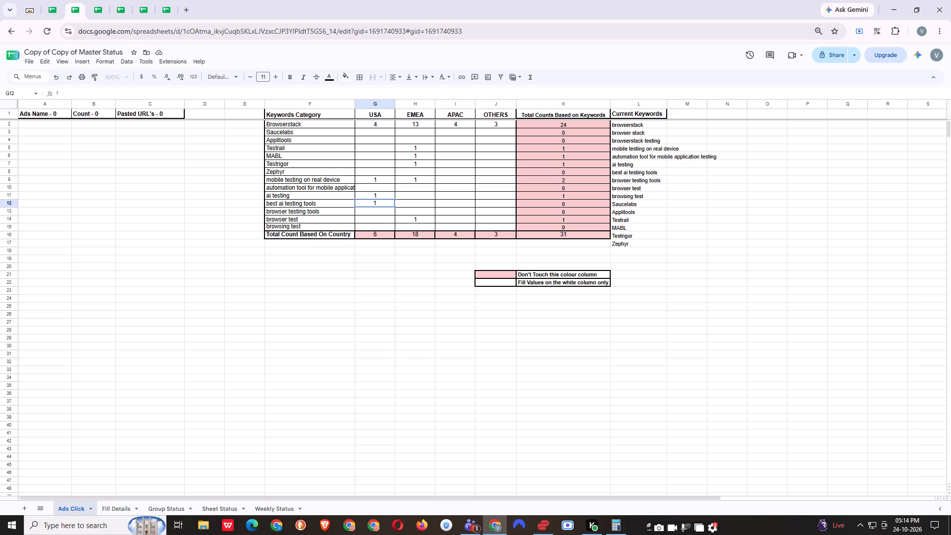
pyautogui.click(376, 347)
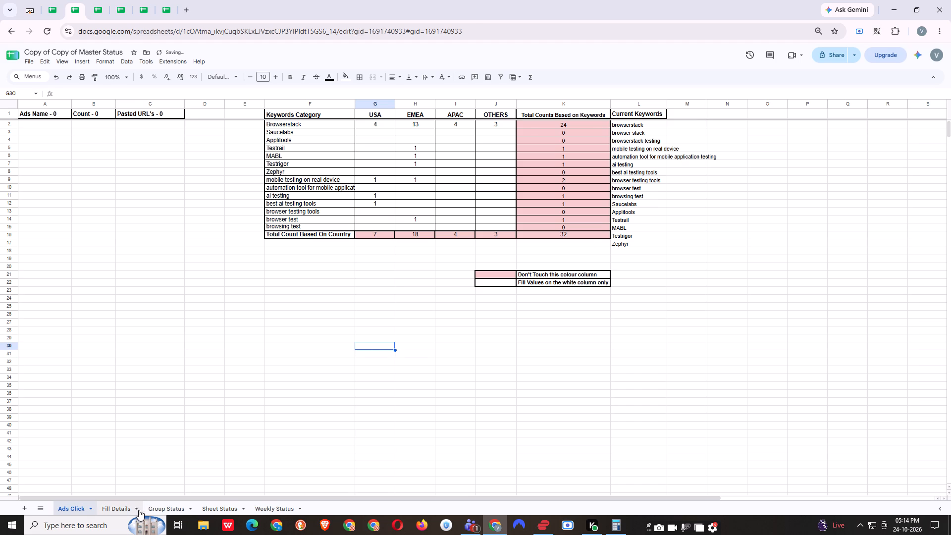
# Review the Fill Details totals and the Group Status keyword summary against the Ads Click counts.
pyautogui.click(120, 509)
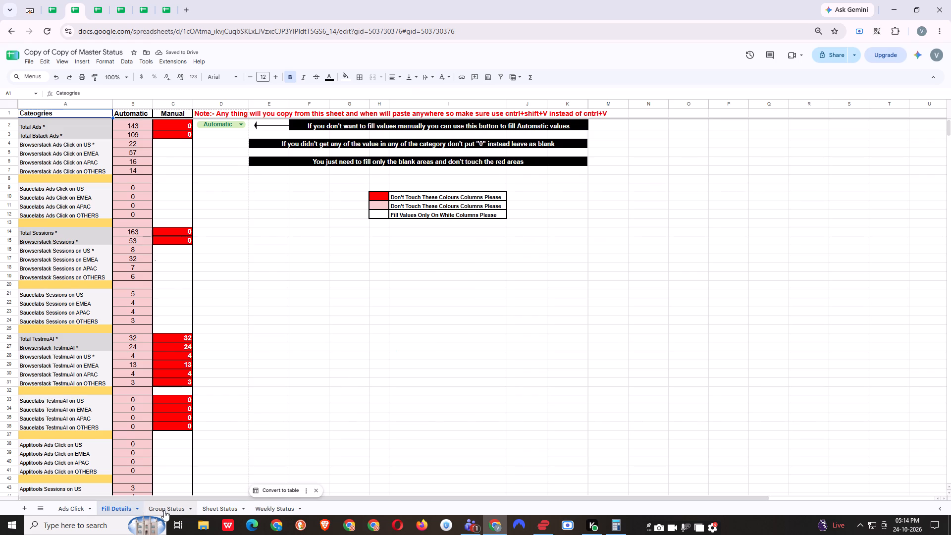
pyautogui.click(164, 510)
pyautogui.scroll(-3, 309, 341)
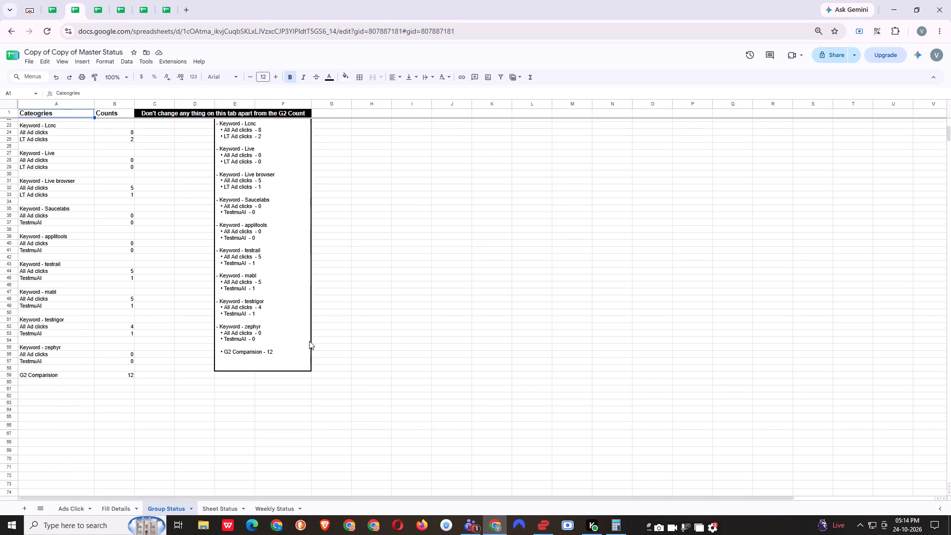
pyautogui.scroll(2, 281, 335)
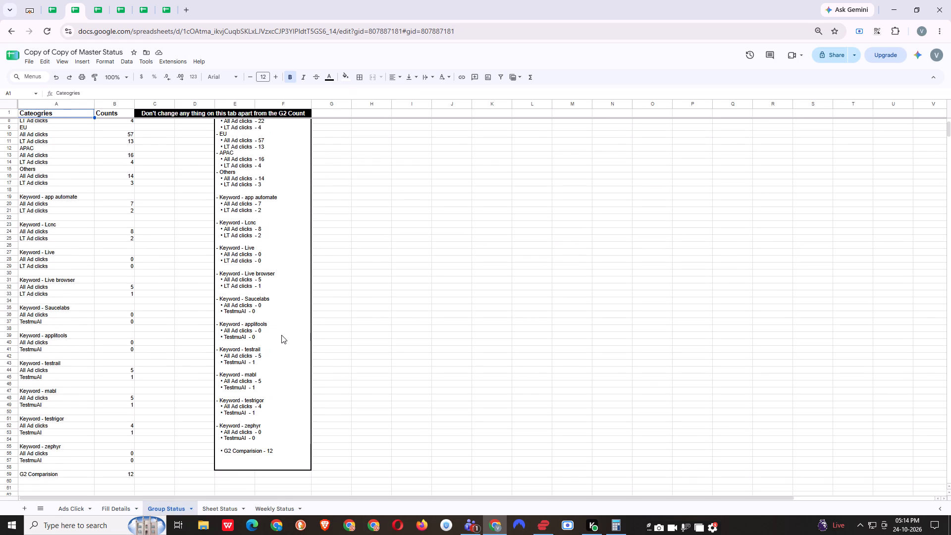
pyautogui.scroll(2, 281, 335)
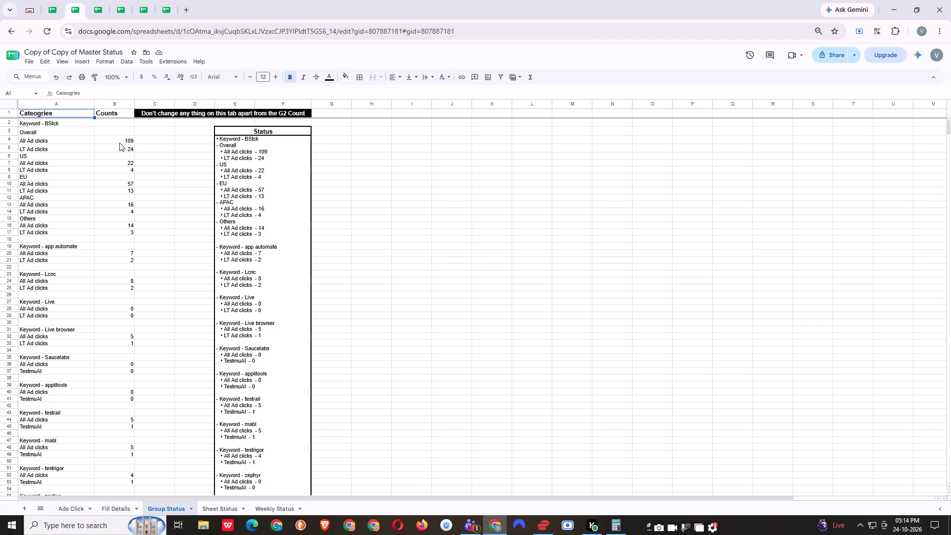
pyautogui.scroll(-3, 178, 453)
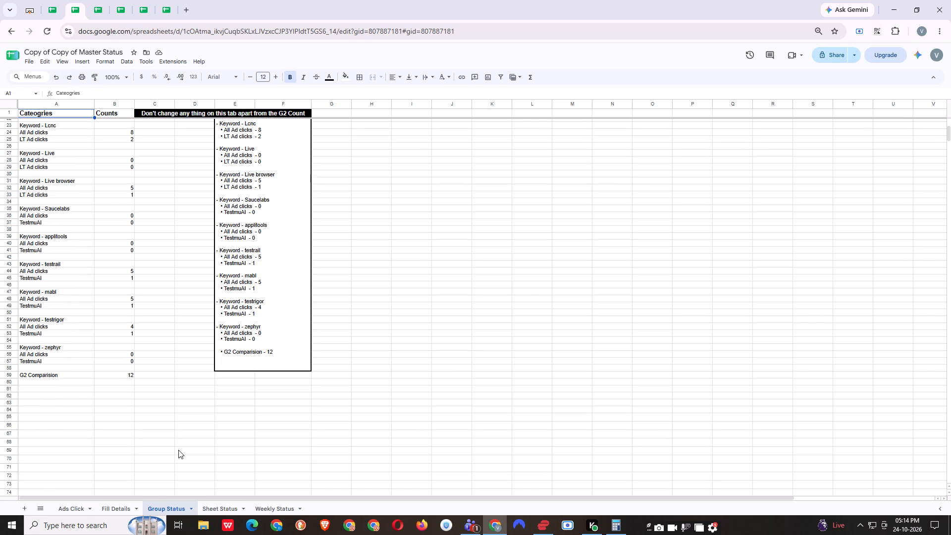
pyautogui.click(73, 510)
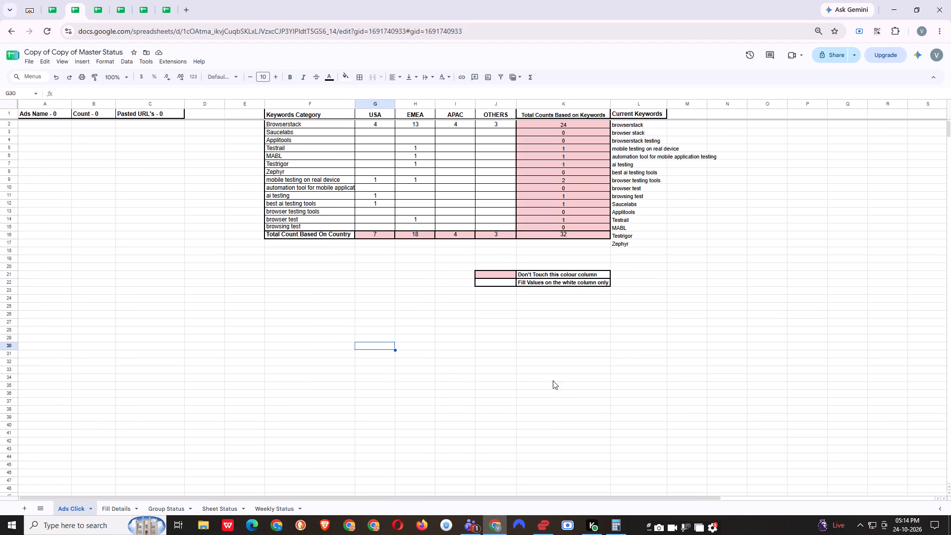
pyautogui.scroll(3, 601, 396)
# Enter the Total Ads value from Fill Details, 143, in cell VC24 of the Ads Clicked Tracker, under 6-Nov-26.
pyautogui.click(114, 509)
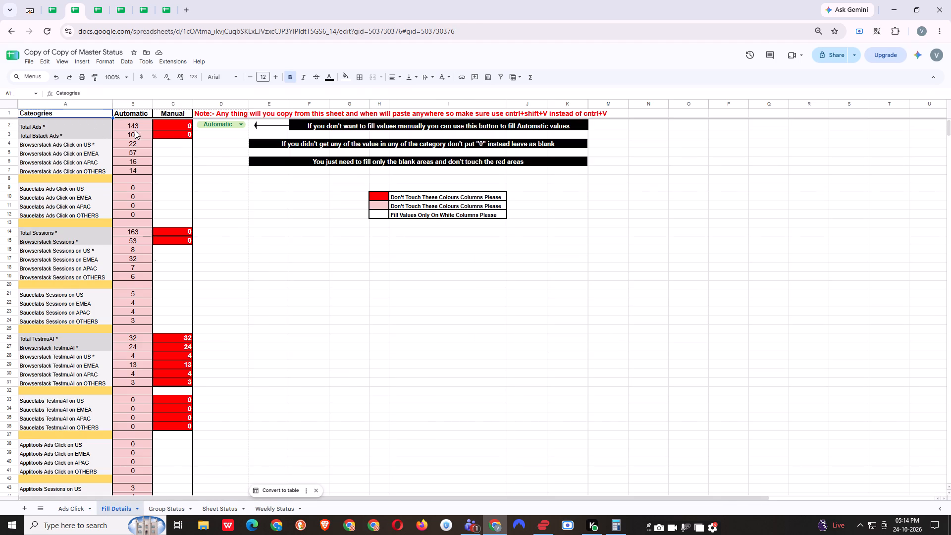
pyautogui.click(167, 3)
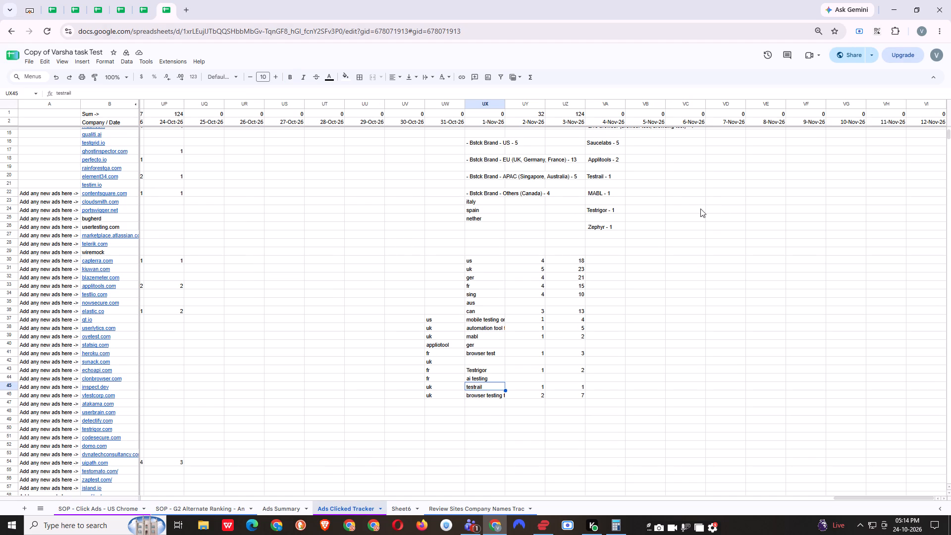
pyautogui.click(699, 208)
pyautogui.write('143')
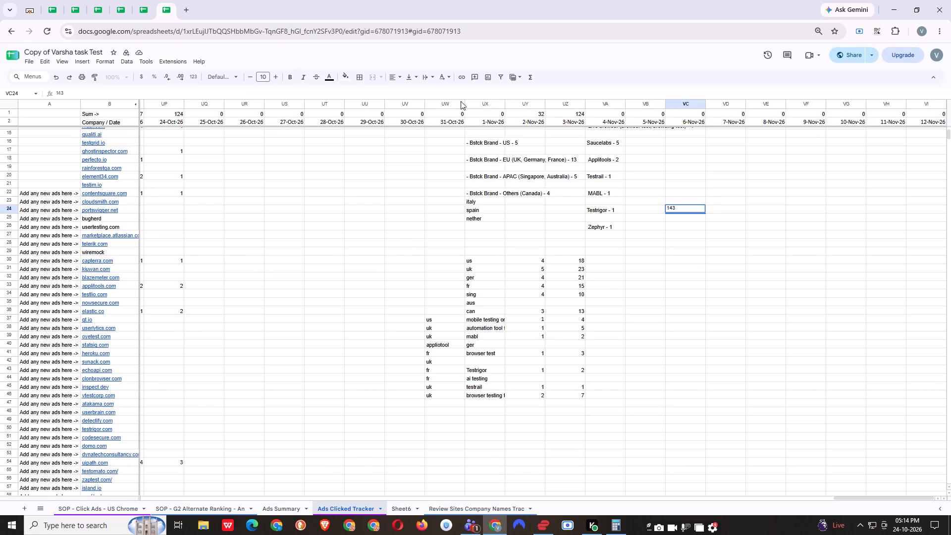
# Copy the whole Status text block, from Keyword - BStck through G2 Comparision, in the Master Status file's Group Status sheet.
pyautogui.click(72, 12)
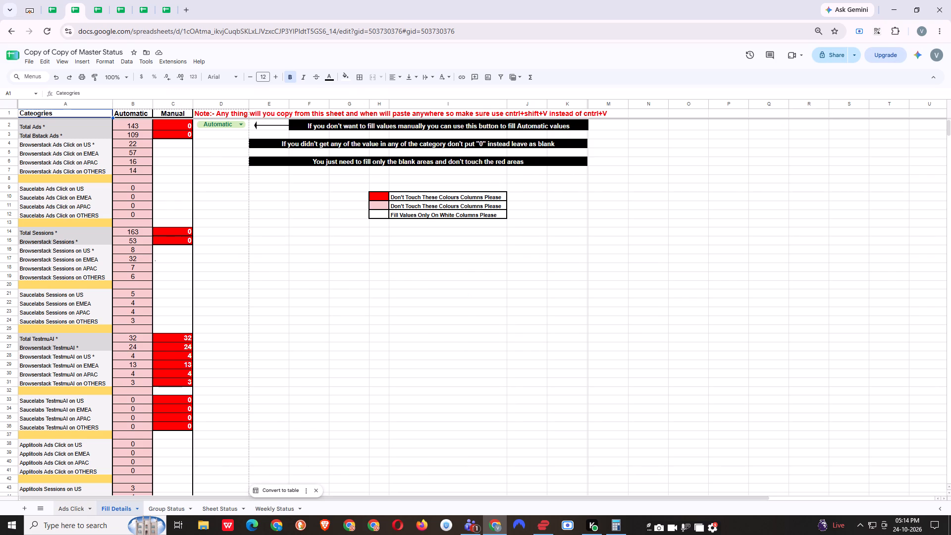
pyautogui.click(159, 507)
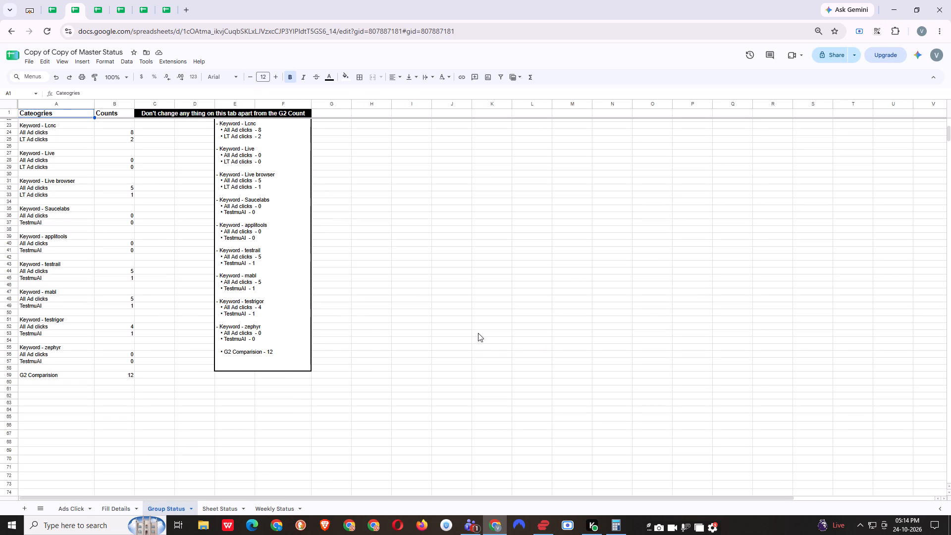
pyautogui.scroll(5, 331, 451)
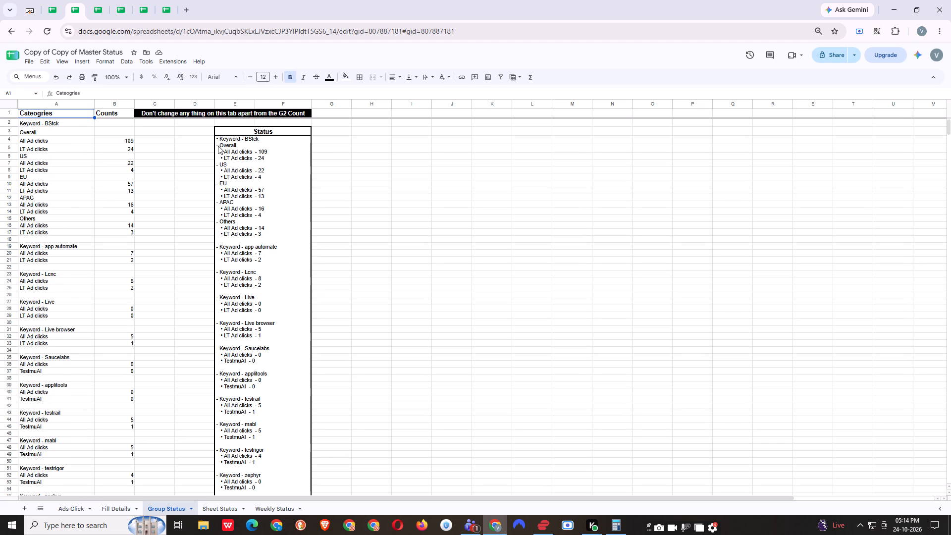
pyautogui.moveTo(224, 139); pyautogui.dragTo(267, 496)
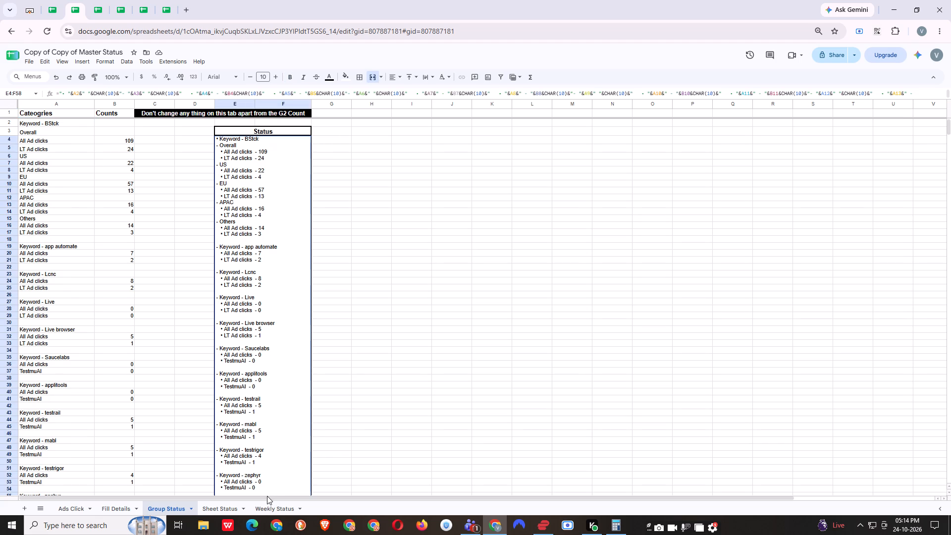
pyautogui.moveTo(267, 496); pyautogui.dragTo(267, 495)
pyautogui.scroll(-3, 331, 345)
pyautogui.hotkey('ctrl', 'c')
pyautogui.hotkey('ctrl', 'c')
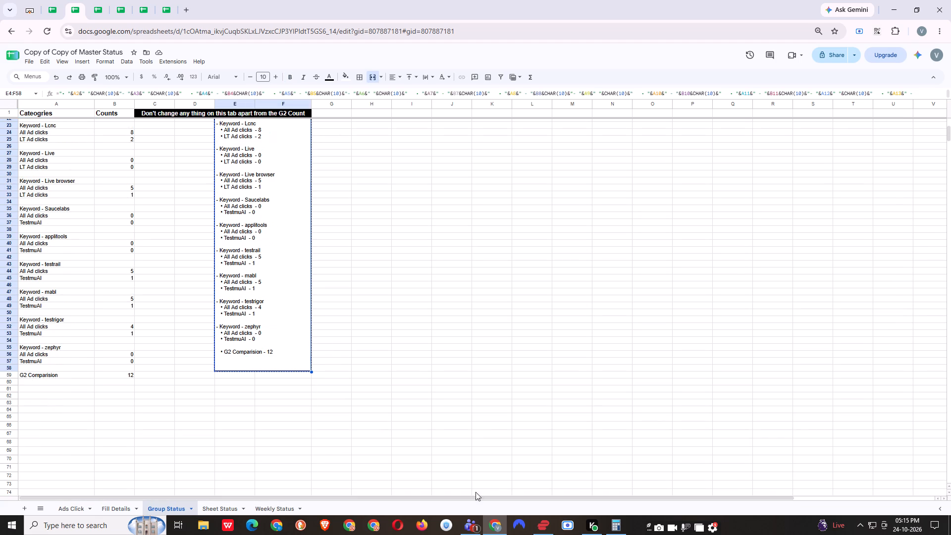
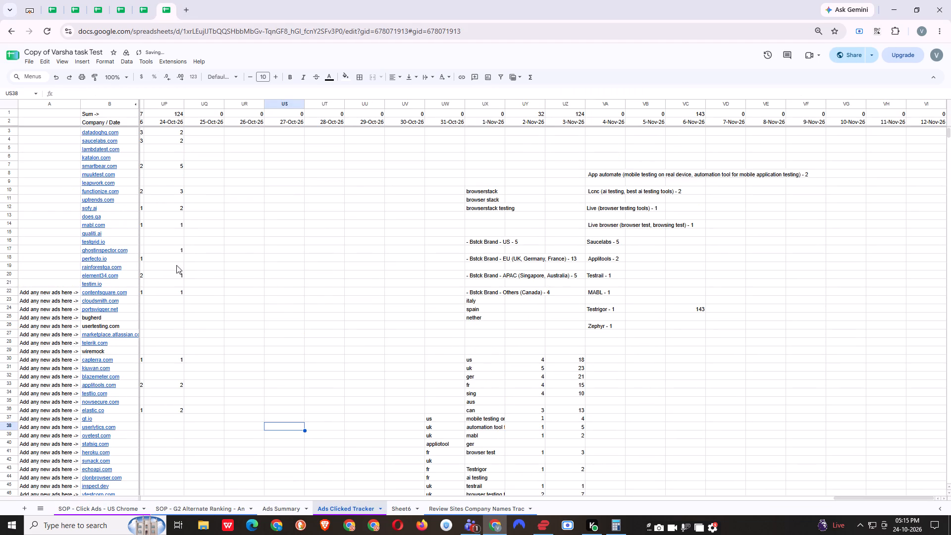
# Search the Ads Clicked Tracker sheet for testmu.
pyautogui.scroll(5, 176, 265)
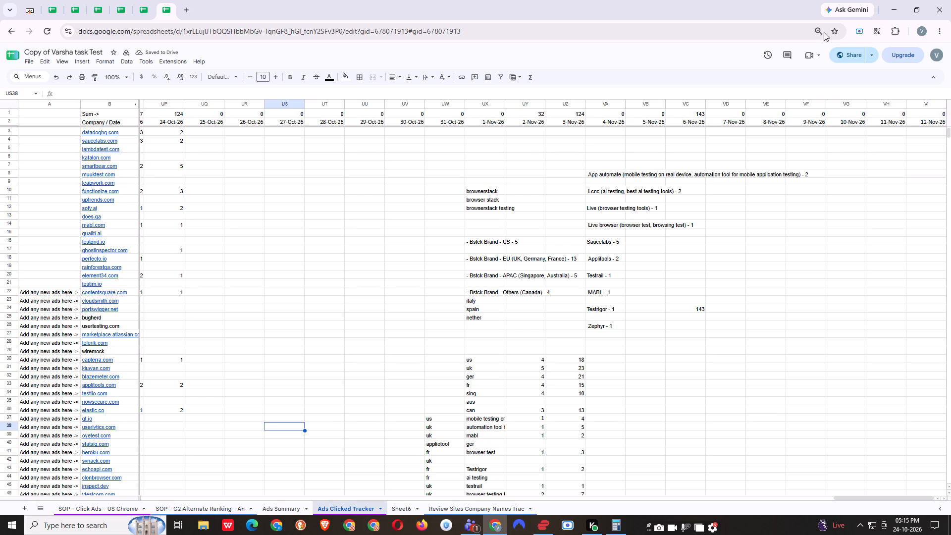
pyautogui.hotkey('ctrl', 'f')
pyautogui.write('test')
pyautogui.write('mu')
pyautogui.press('Return')
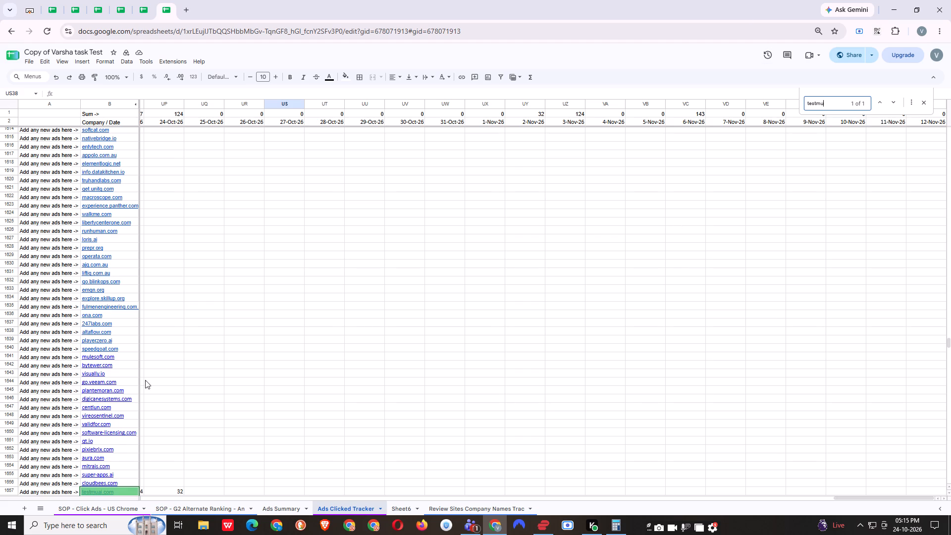
# Enter 1 for argos-ci.com under 24-Oct-26 in the Ads Clicked Tracker.
pyautogui.scroll(8, 167, 413)
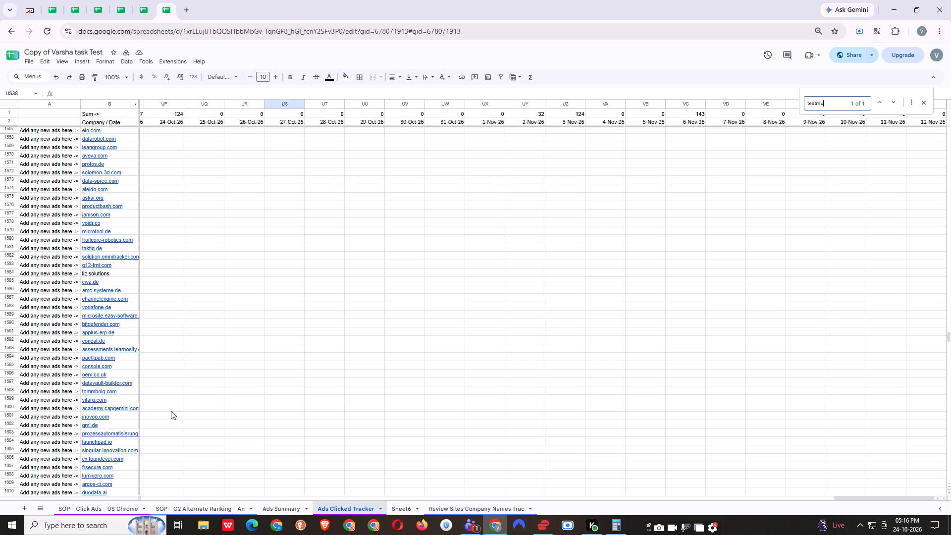
pyautogui.scroll(-2, 185, 395)
pyautogui.click(149, 385)
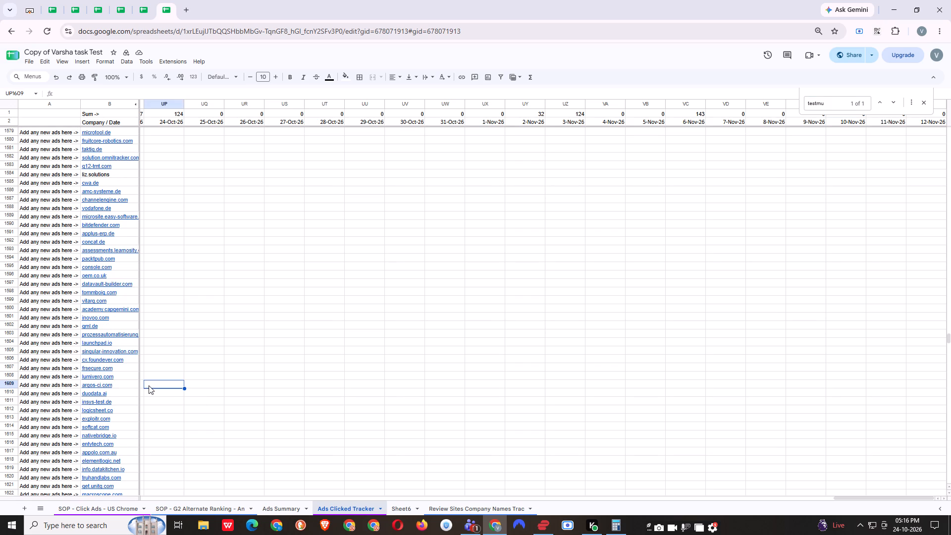
pyautogui.press('1')
pyautogui.press('Return')
# Enter 2 for ghostinspector.com in row 1658 and 1 for querysurge.com under 24-Oct-26.
pyautogui.scroll(-12, 158, 384)
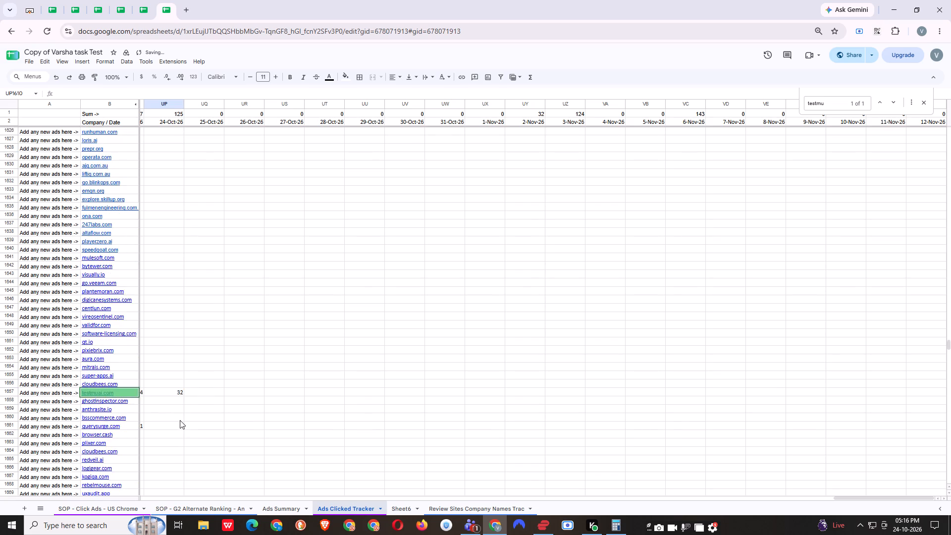
pyautogui.scroll(-3, 180, 420)
pyautogui.scroll(3, 179, 419)
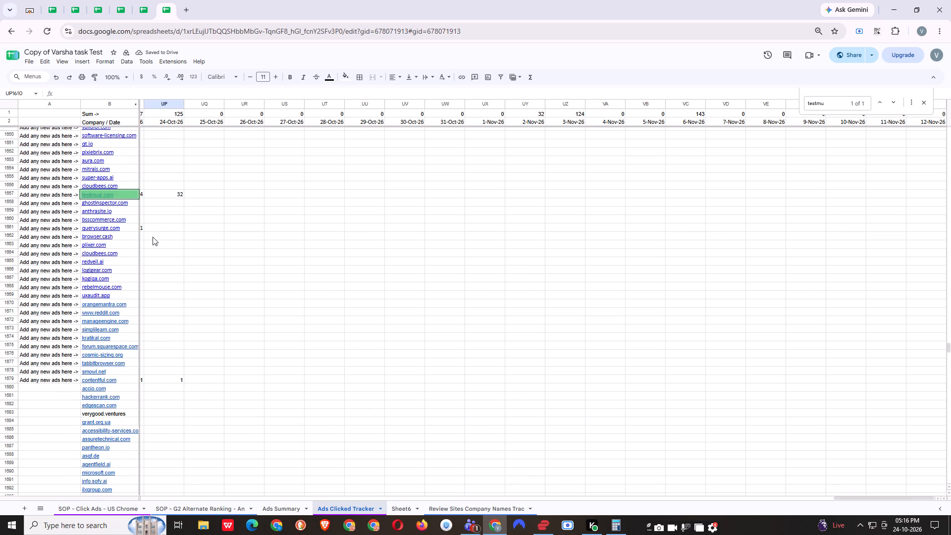
pyautogui.click(156, 203)
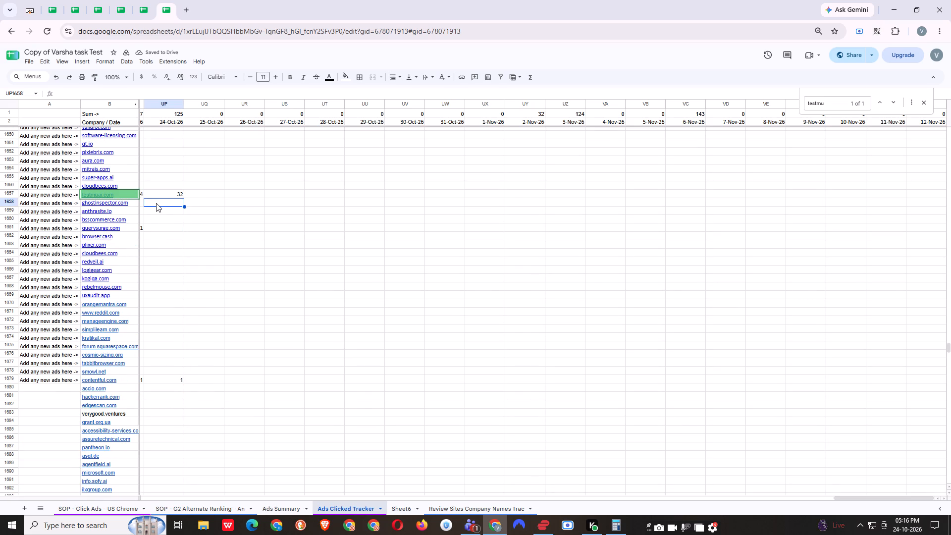
pyautogui.press('1')
pyautogui.press('Return')
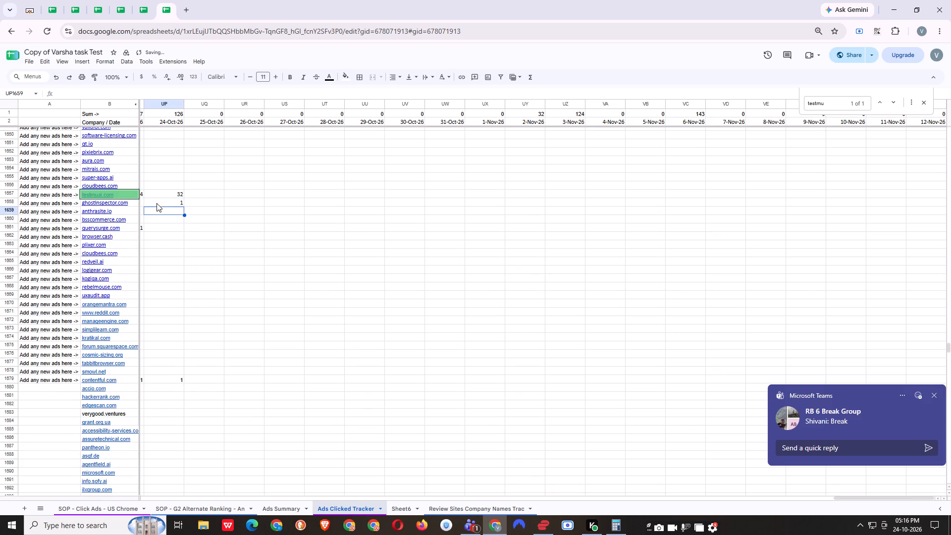
pyautogui.click(163, 202)
pyautogui.press('2')
pyautogui.press('Down')
pyautogui.press('Down')
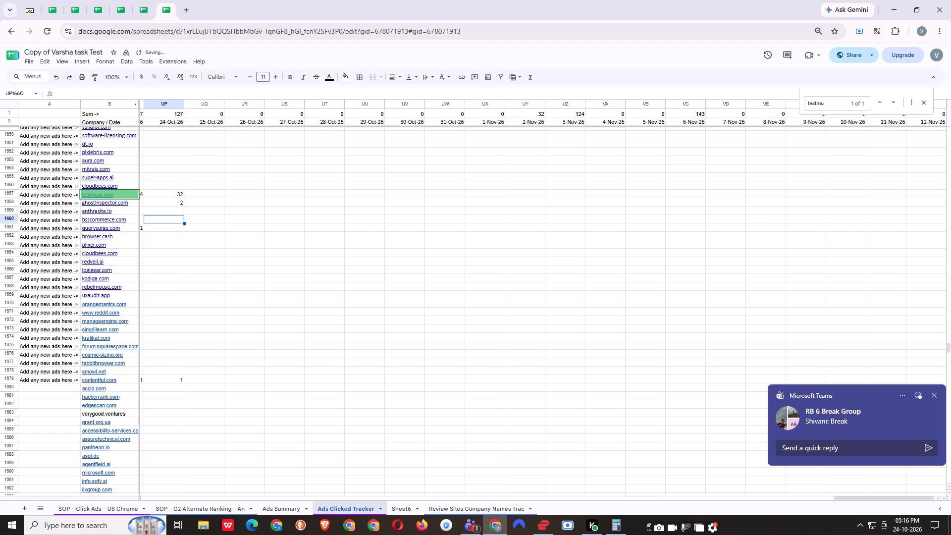
pyautogui.press('Down')
pyautogui.press('1')
pyautogui.press('Down')
# Enter 1 for claude.com in row 1906 under 24-Oct-26.
pyautogui.press('Down')
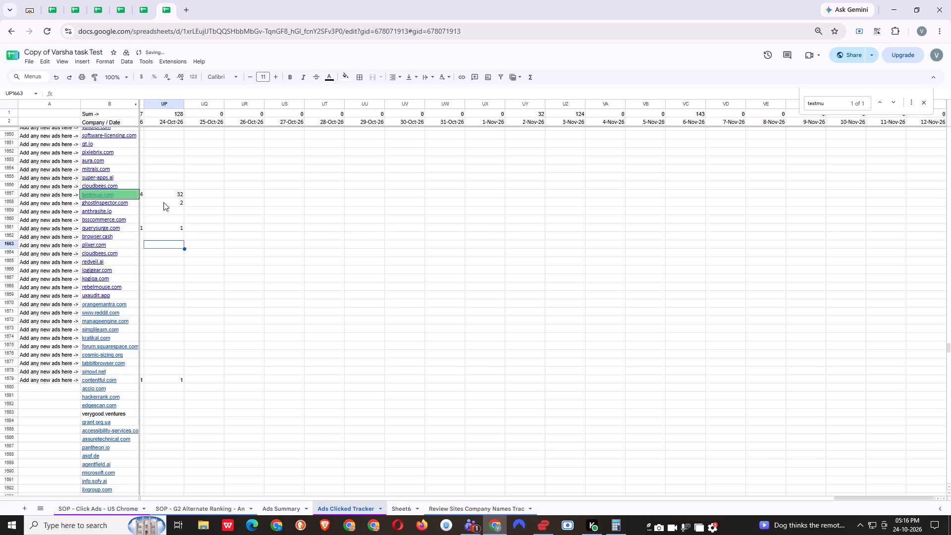
pyautogui.press('Down')
pyautogui.press('Down')
pyautogui.press('Down')
pyautogui.press('Down')
pyautogui.press('Down')
pyautogui.press('Down')
pyautogui.press('Down')
pyautogui.press('Down')
pyautogui.press('Down')
pyautogui.press('Down')
pyautogui.press('Down')
pyautogui.press('Down')
pyautogui.press('Down')
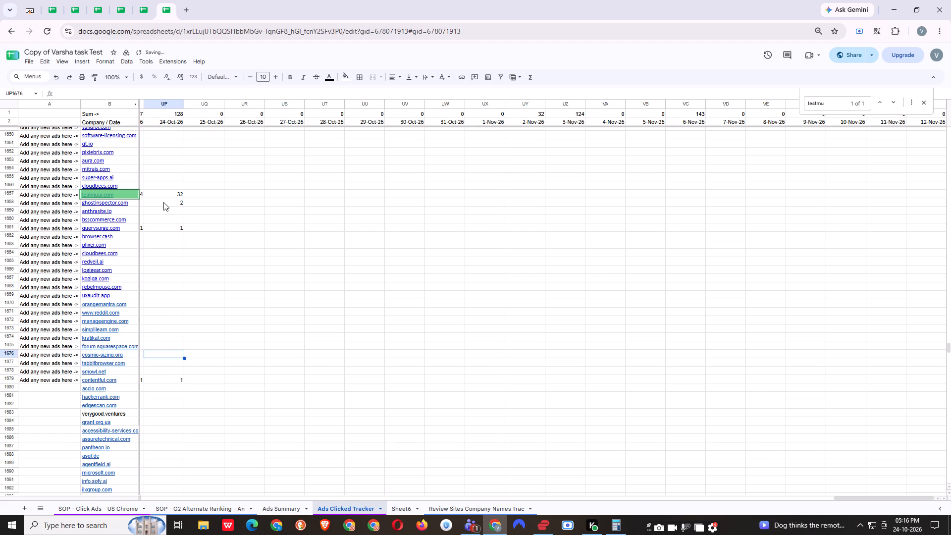
pyautogui.press('Down')
pyautogui.press('Down')
pyautogui.press('Down')
pyautogui.press('Down')
pyautogui.press('Down')
pyautogui.press('Down')
pyautogui.press('Down')
pyautogui.press('Down')
pyautogui.press('Down')
pyautogui.press('Down')
pyautogui.press('Down')
pyautogui.press('Down')
pyautogui.press('Down')
pyautogui.press('Down')
pyautogui.press('Down')
pyautogui.press('Down')
pyautogui.press('Down')
pyautogui.press('Down')
pyautogui.press('Down')
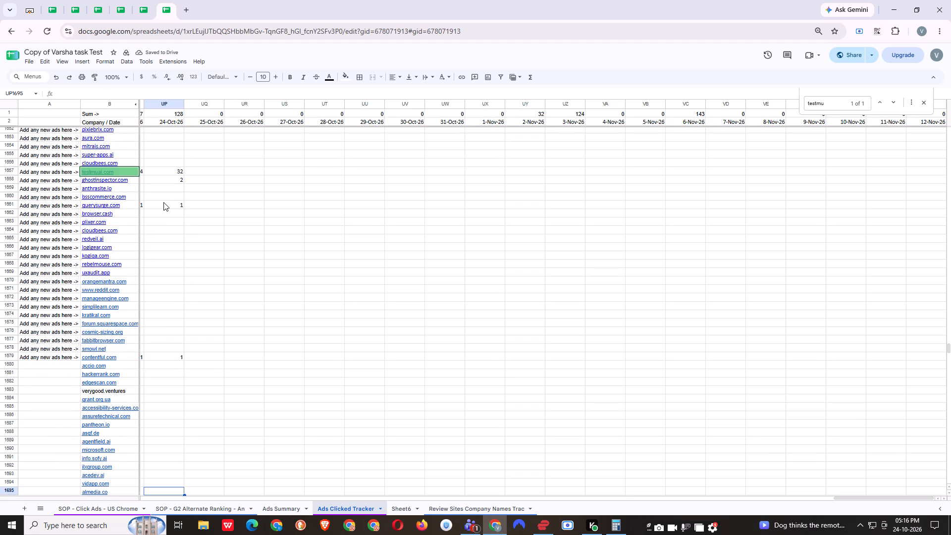
pyautogui.scroll(-1, 145, 187)
pyautogui.scroll(-20, 187, 433)
pyautogui.scroll(-7, 187, 433)
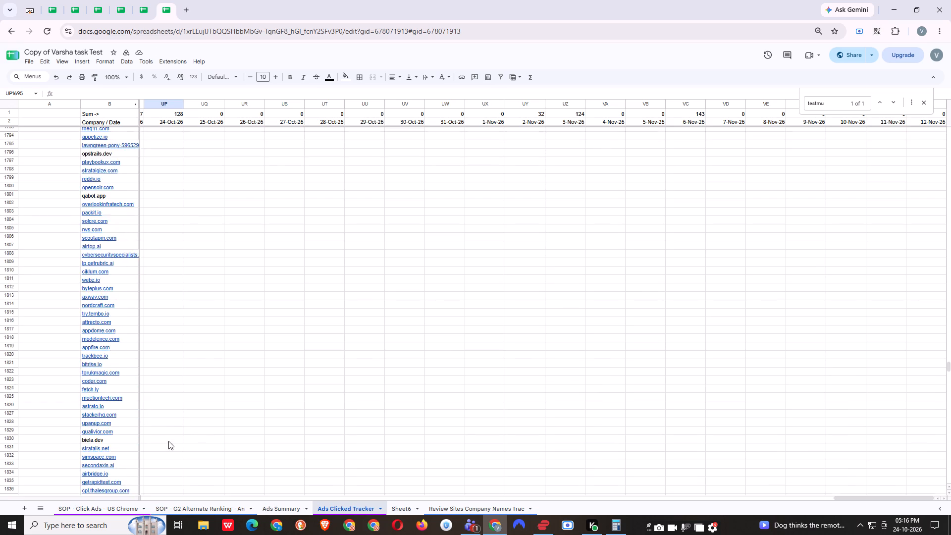
pyautogui.scroll(-14, 168, 441)
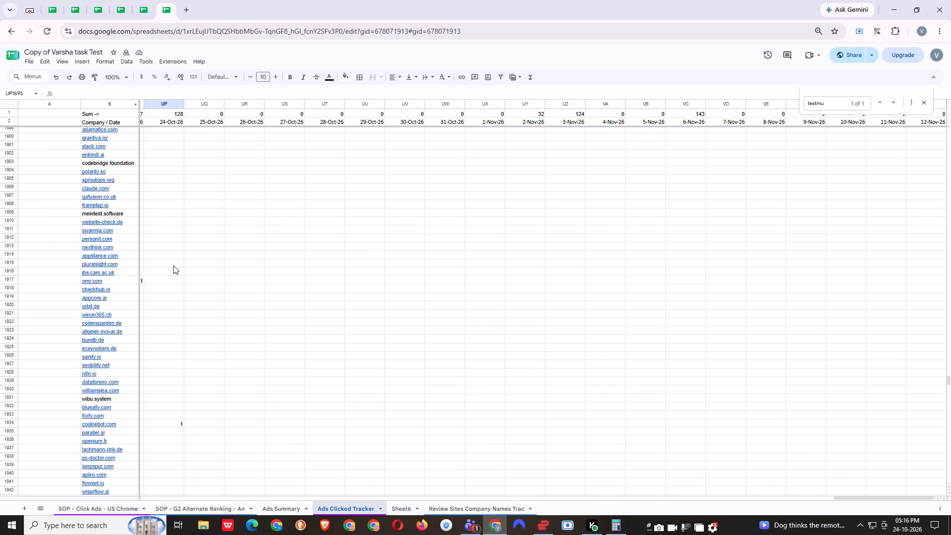
pyautogui.click(159, 186)
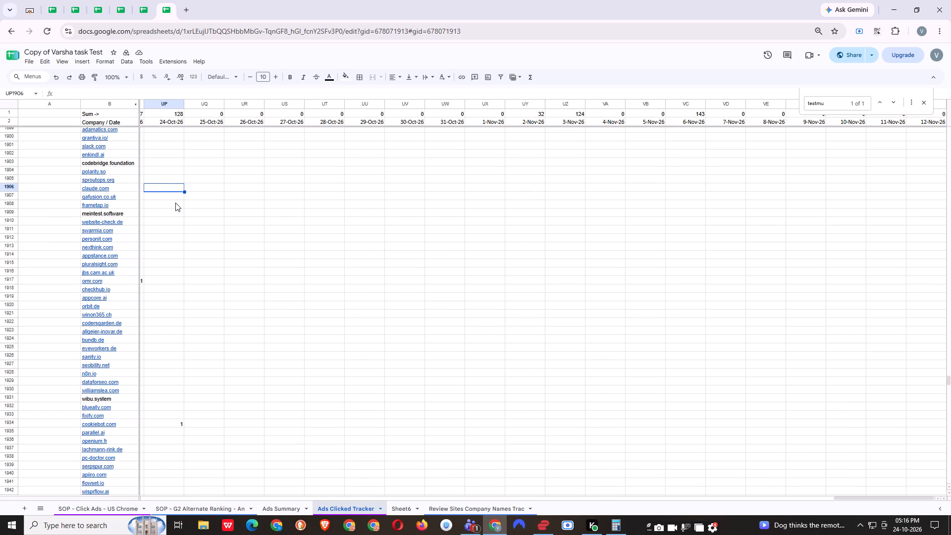
pyautogui.press('1')
pyautogui.press('Return')
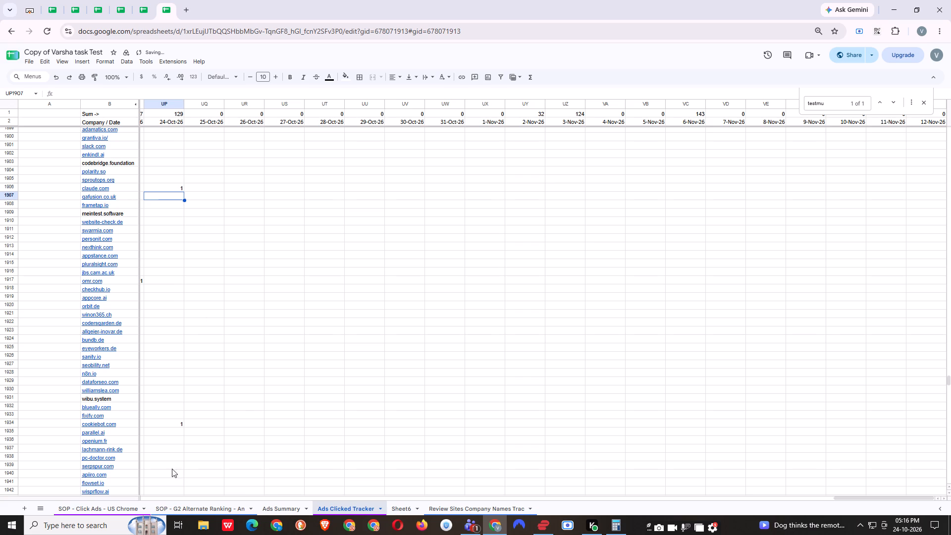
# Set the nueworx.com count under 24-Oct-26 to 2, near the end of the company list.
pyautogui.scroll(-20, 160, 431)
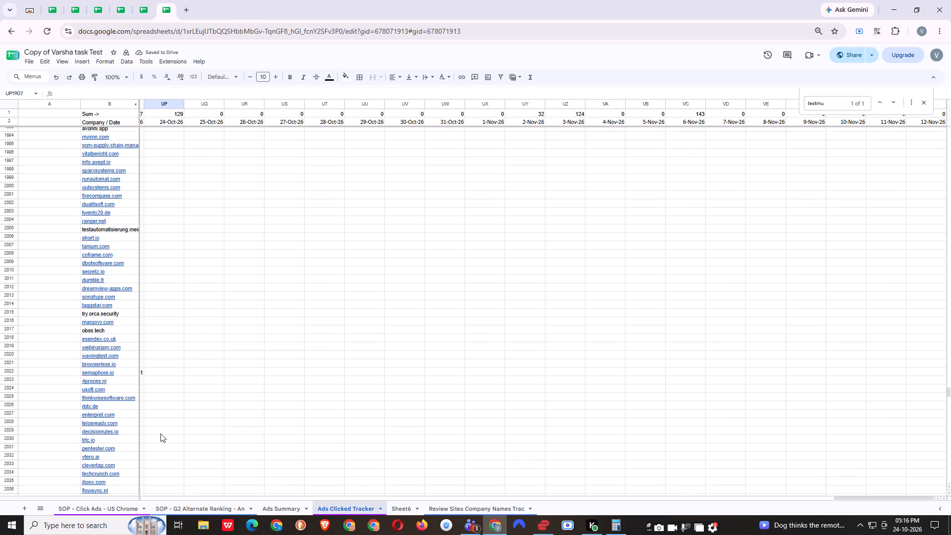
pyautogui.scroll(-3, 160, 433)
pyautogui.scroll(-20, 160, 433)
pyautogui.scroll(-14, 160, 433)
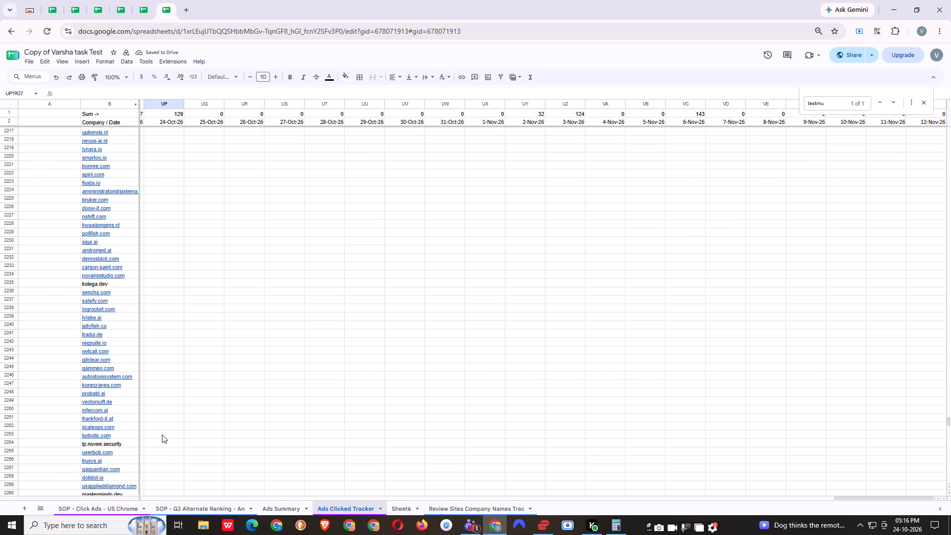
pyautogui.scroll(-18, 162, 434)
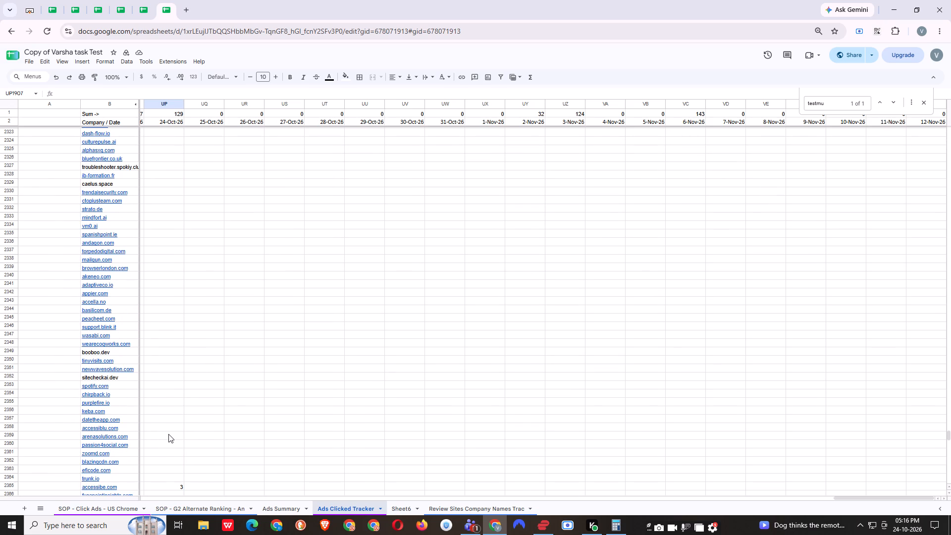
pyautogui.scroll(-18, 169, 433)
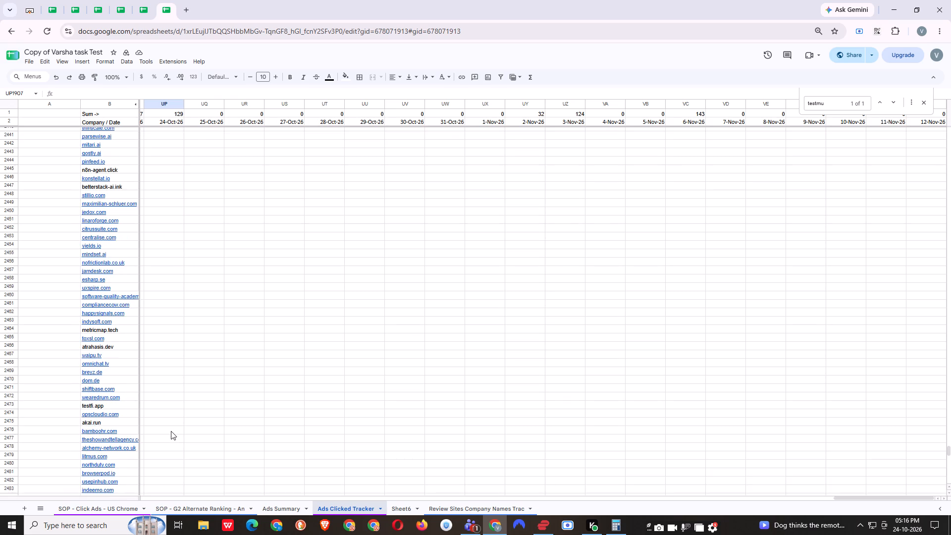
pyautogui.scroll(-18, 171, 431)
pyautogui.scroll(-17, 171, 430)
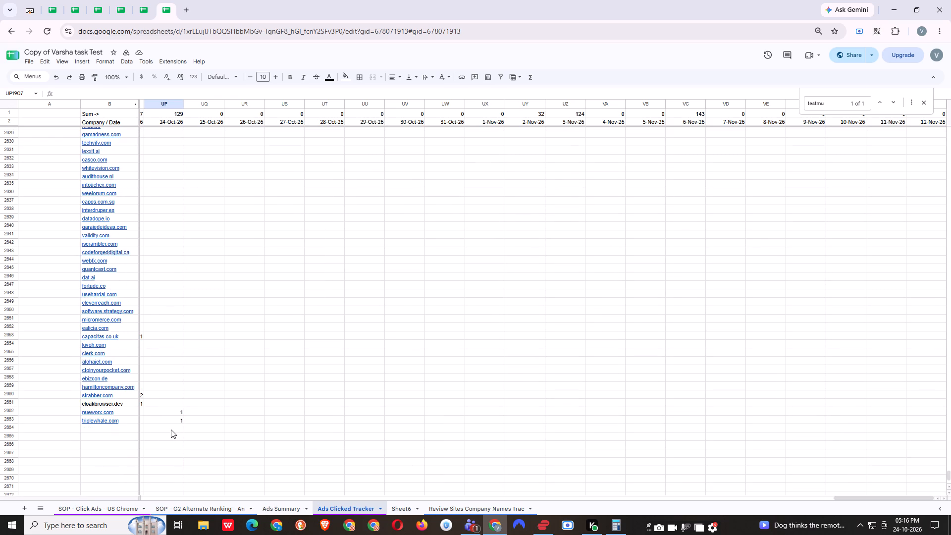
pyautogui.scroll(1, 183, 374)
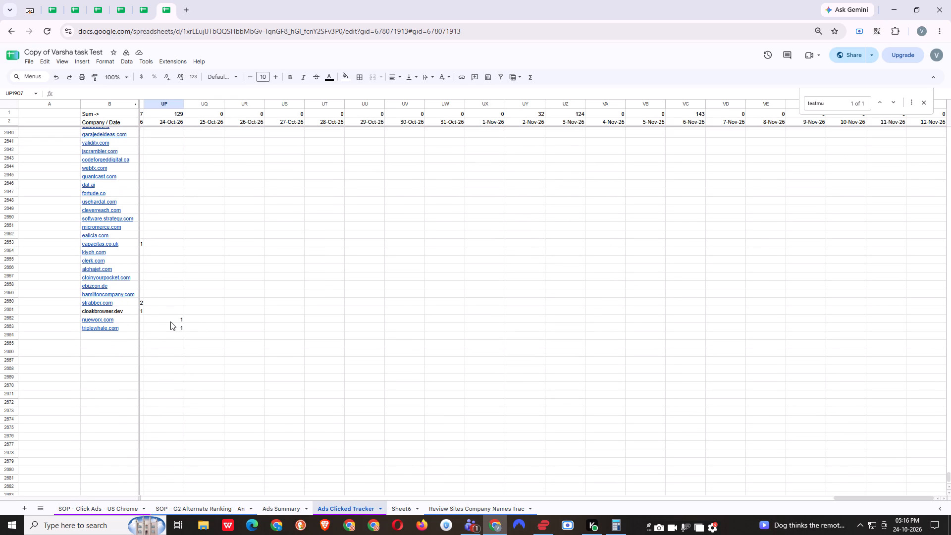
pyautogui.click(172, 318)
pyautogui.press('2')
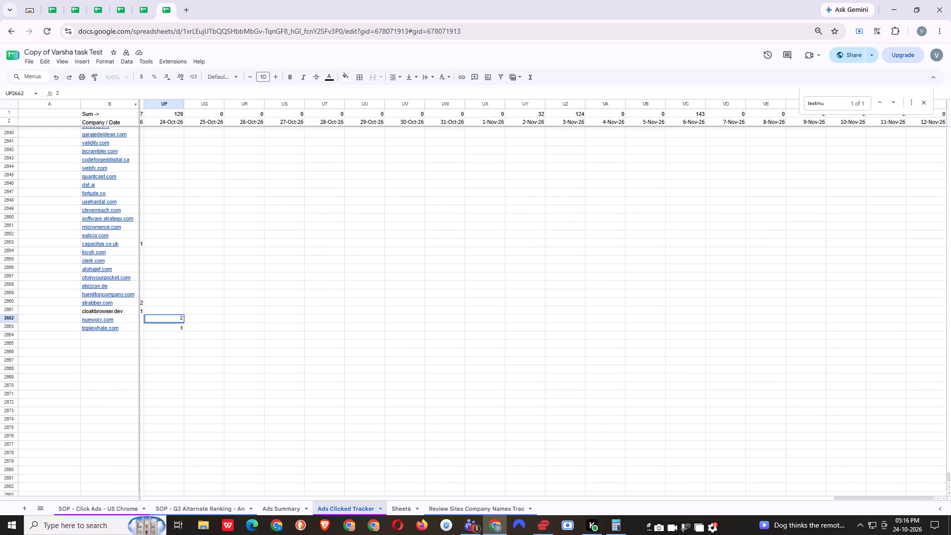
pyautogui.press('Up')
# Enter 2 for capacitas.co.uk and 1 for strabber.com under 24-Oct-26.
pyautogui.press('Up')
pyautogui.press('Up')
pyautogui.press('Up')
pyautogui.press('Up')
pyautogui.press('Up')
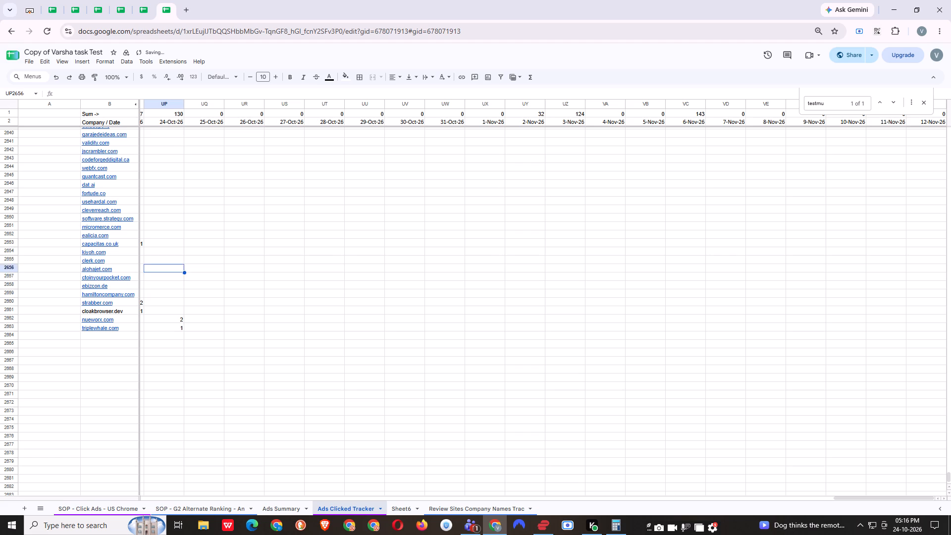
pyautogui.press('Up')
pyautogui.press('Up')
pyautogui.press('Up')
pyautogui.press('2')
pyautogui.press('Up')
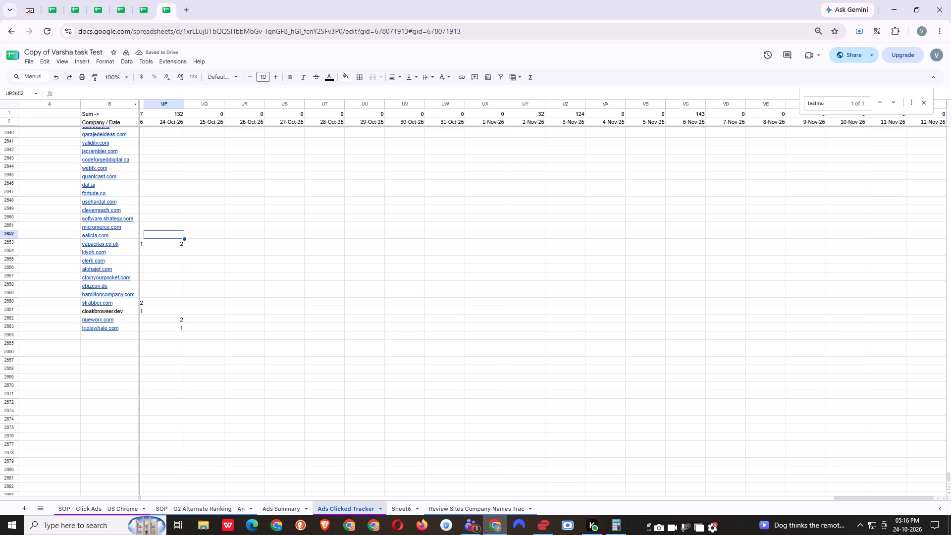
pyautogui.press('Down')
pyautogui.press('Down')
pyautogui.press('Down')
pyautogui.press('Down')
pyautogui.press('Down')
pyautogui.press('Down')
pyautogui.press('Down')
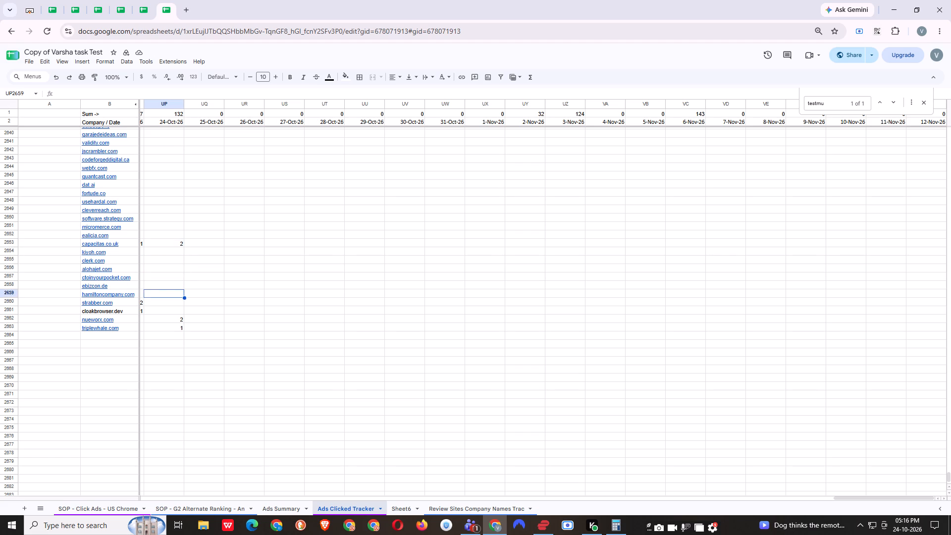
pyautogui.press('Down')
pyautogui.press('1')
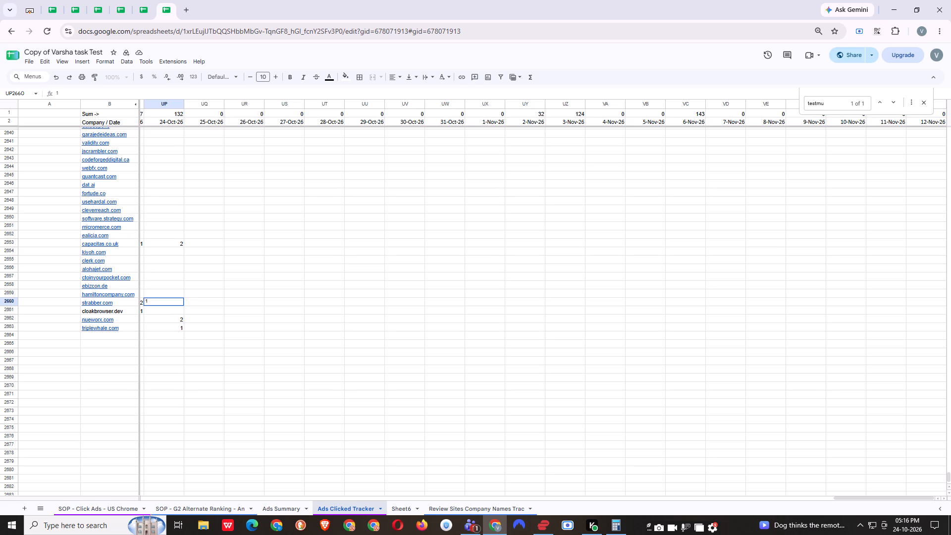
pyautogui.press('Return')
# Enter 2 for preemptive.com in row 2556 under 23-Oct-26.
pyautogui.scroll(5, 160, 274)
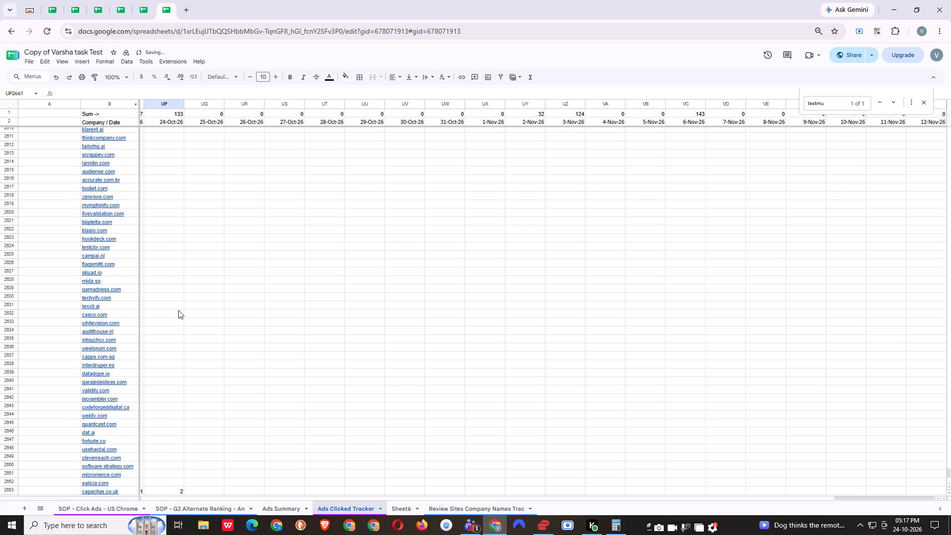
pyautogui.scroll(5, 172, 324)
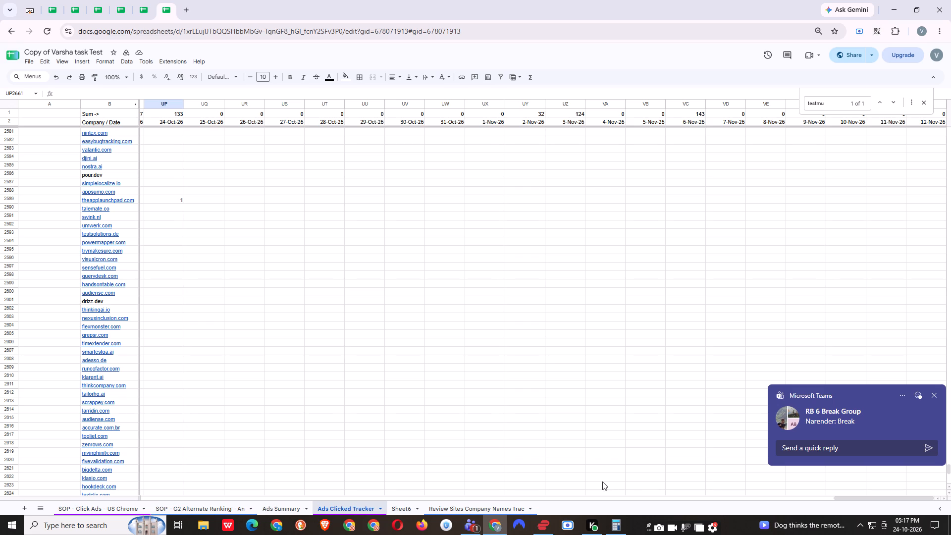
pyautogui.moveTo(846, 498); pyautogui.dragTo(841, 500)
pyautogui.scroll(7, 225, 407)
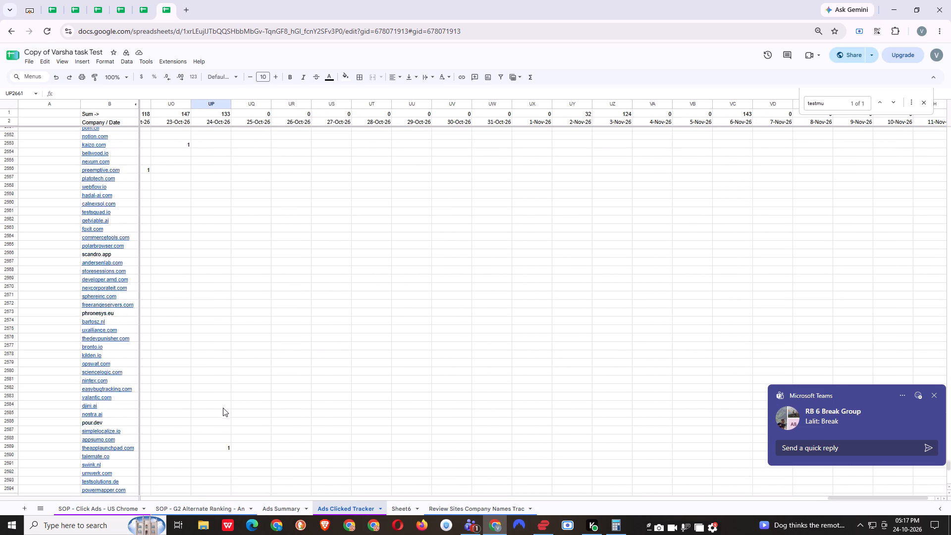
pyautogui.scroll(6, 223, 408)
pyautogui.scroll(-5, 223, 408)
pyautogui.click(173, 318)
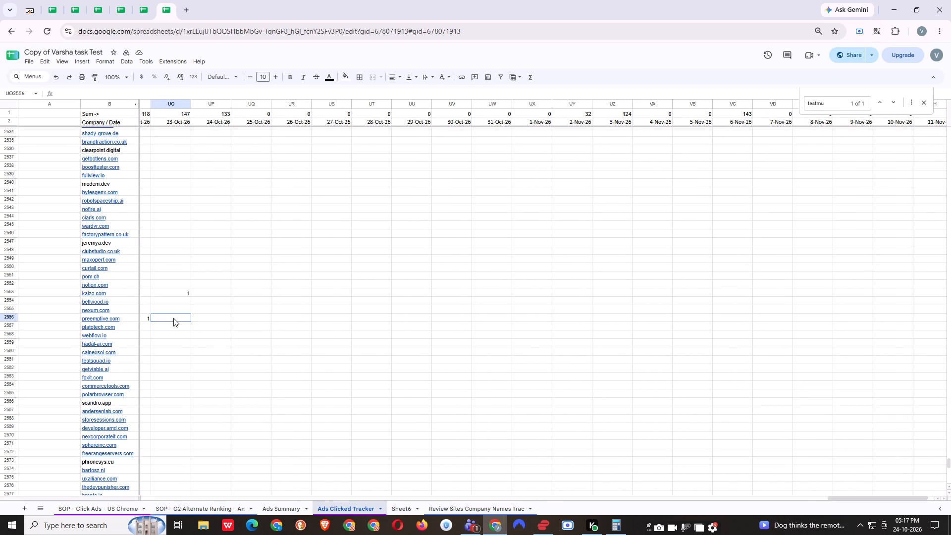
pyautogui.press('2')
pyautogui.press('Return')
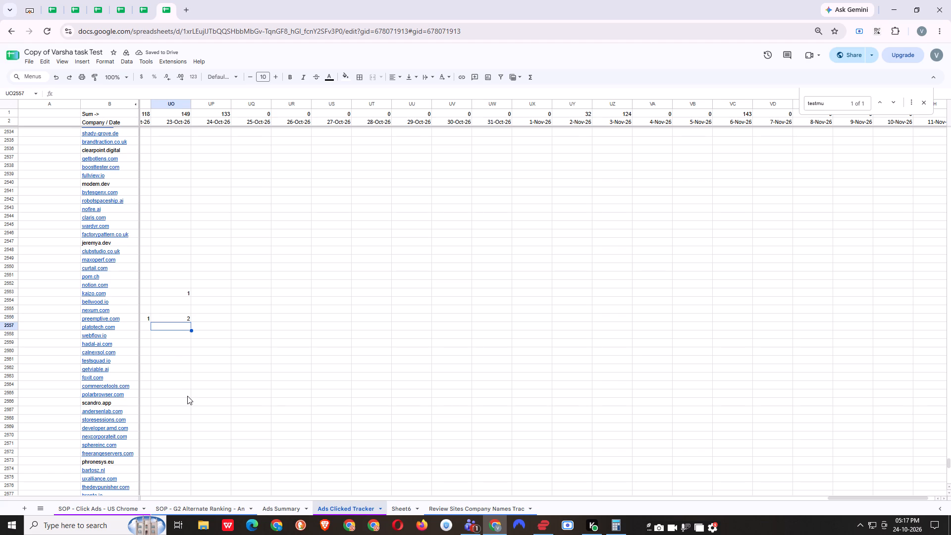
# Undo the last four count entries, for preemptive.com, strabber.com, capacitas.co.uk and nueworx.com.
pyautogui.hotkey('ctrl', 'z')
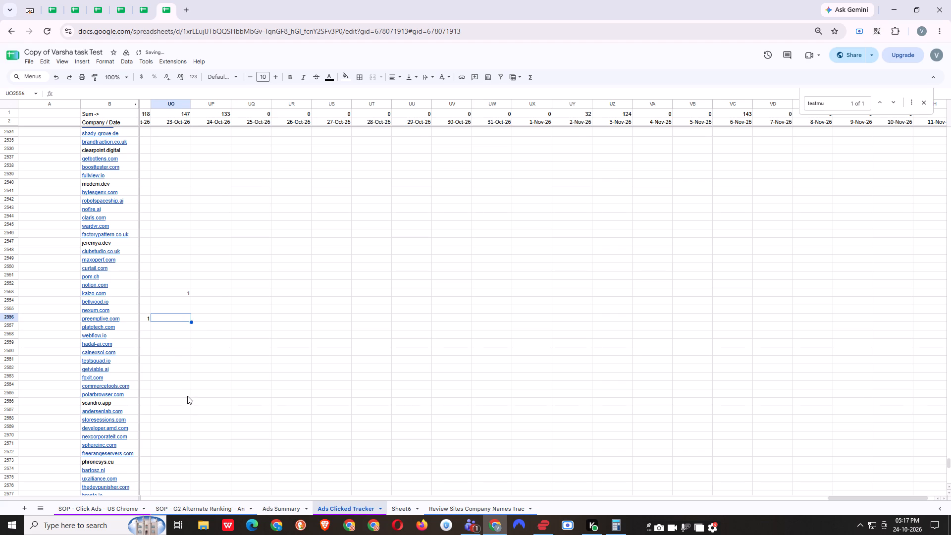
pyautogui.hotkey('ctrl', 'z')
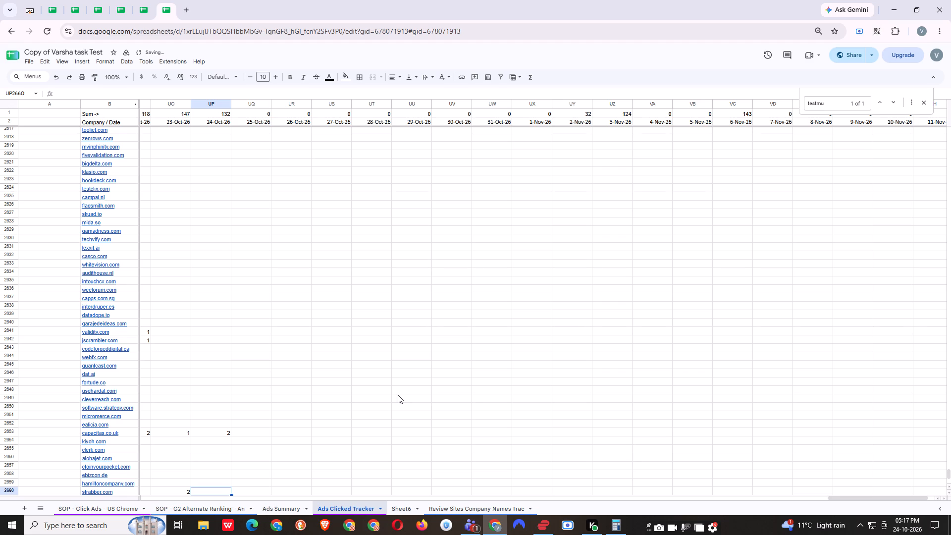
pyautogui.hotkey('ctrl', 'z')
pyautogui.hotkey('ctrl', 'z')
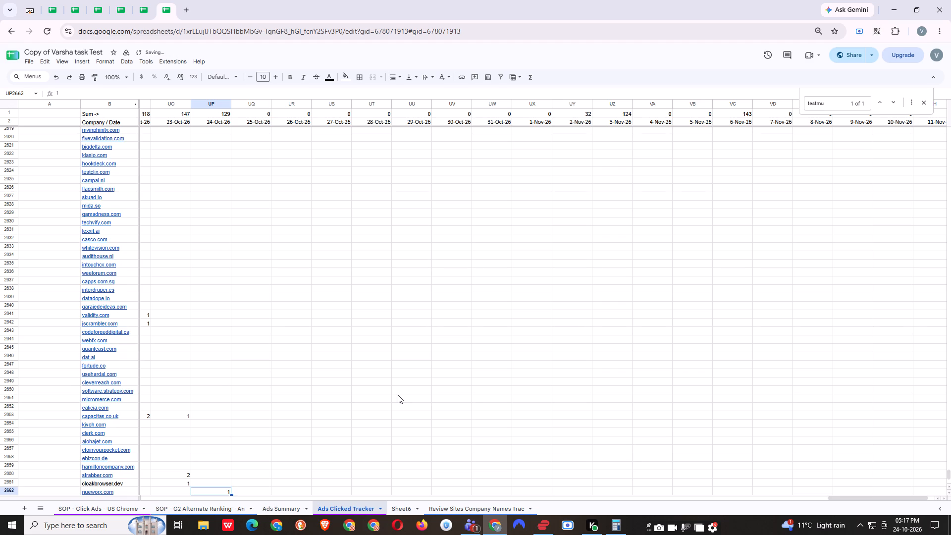
# Undo the preceding count entries under 24-Oct-26, back through the one for ghostinspector.com in row 1658.
pyautogui.hotkey('ctrl', 'z')
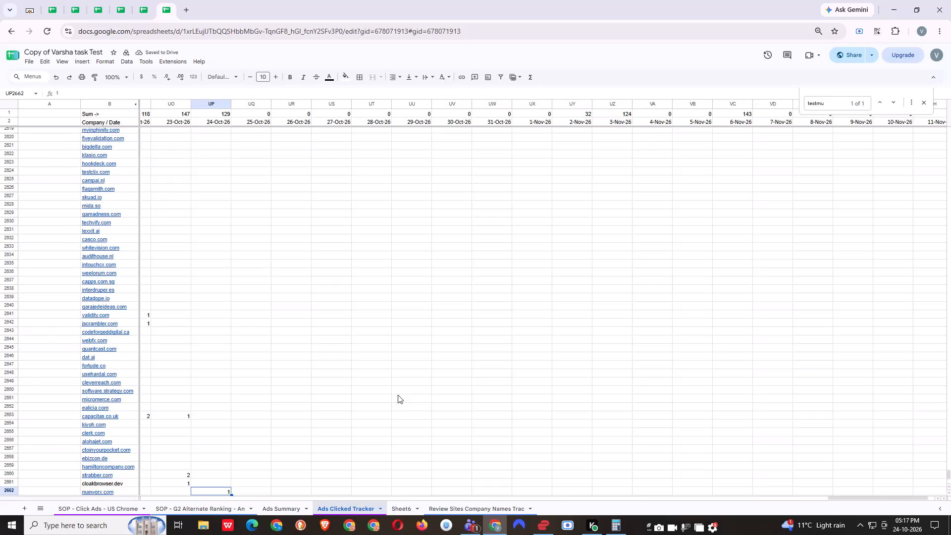
pyautogui.hotkey('ctrl', 'z')
pyautogui.hotkey('ctrl', 'z')
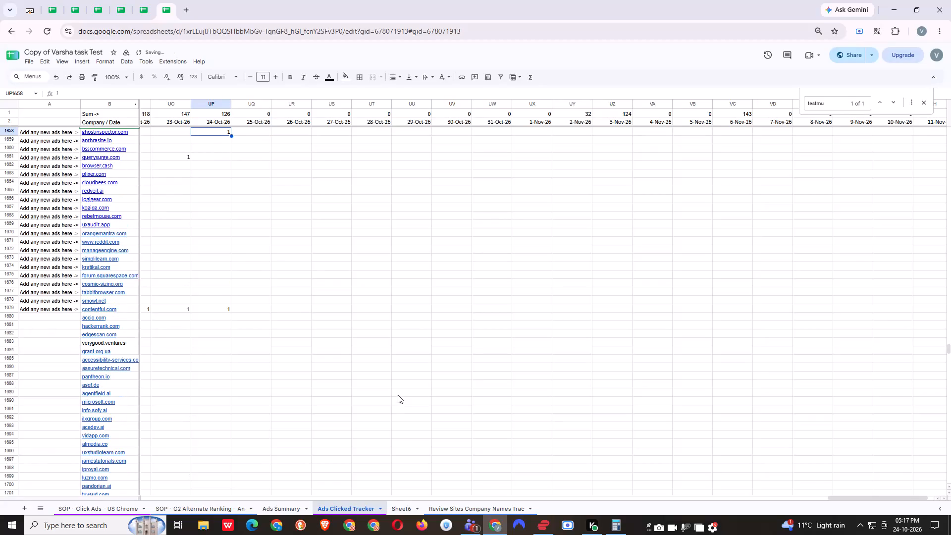
pyautogui.hotkey('ctrl', 'z')
# Enter 2 for querysurge.com and 3 for ghostinspector.com under 24-Oct-26.
pyautogui.scroll(3, 294, 388)
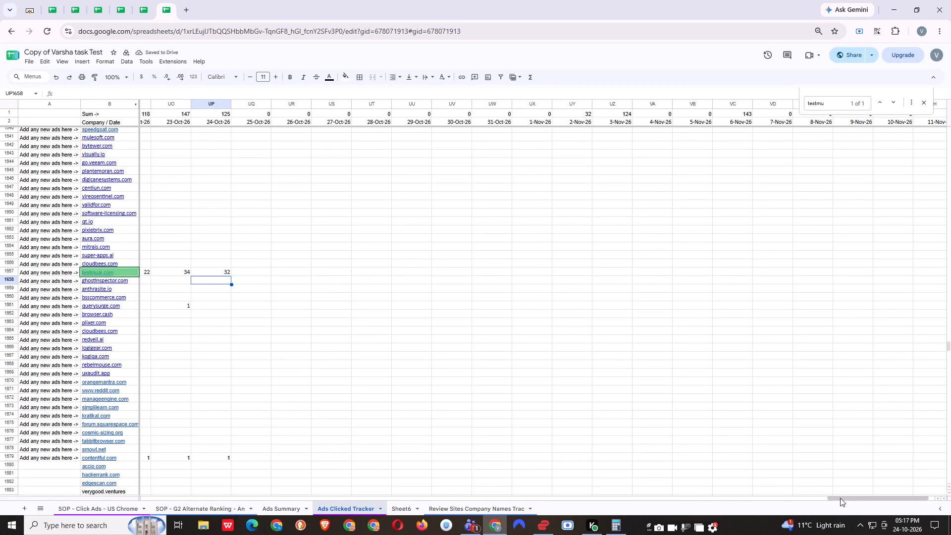
pyautogui.moveTo(840, 498); pyautogui.dragTo(845, 498)
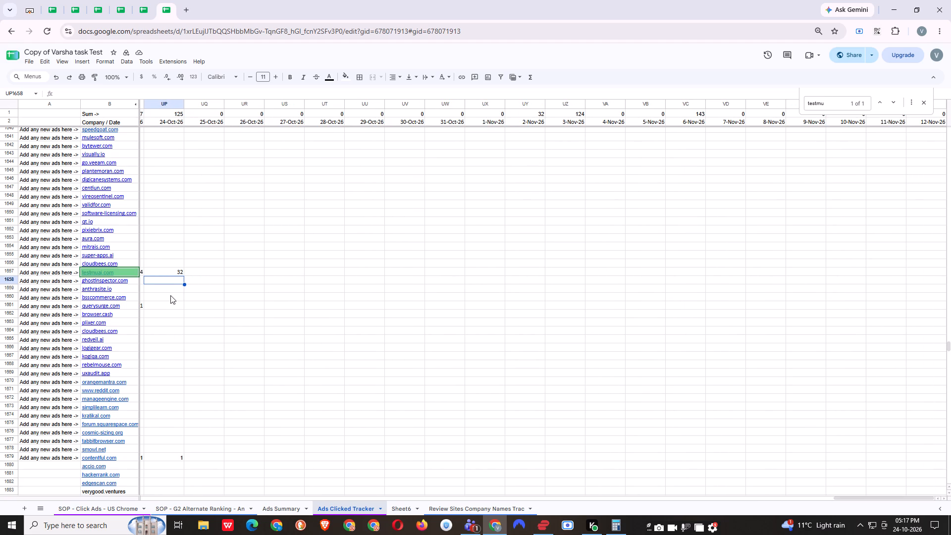
pyautogui.click(163, 306)
pyautogui.press('2')
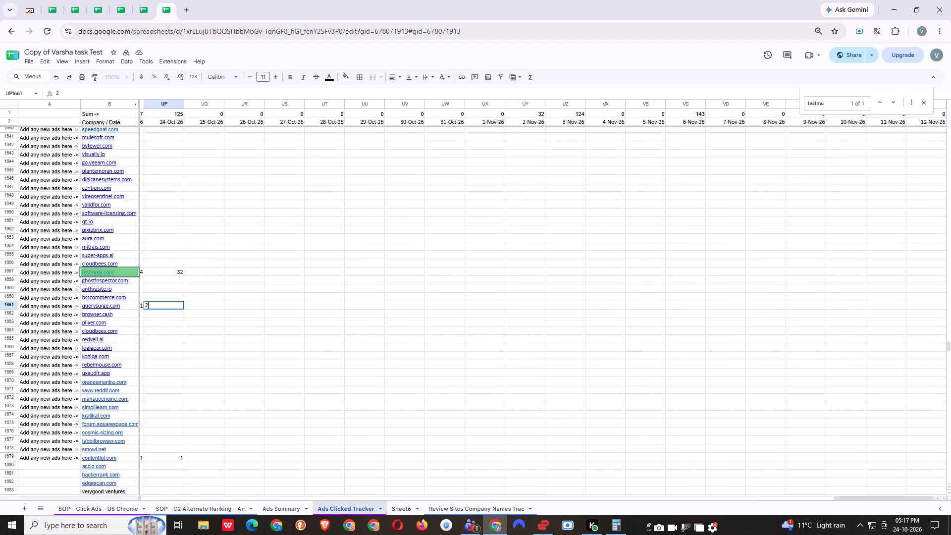
pyautogui.press('Return')
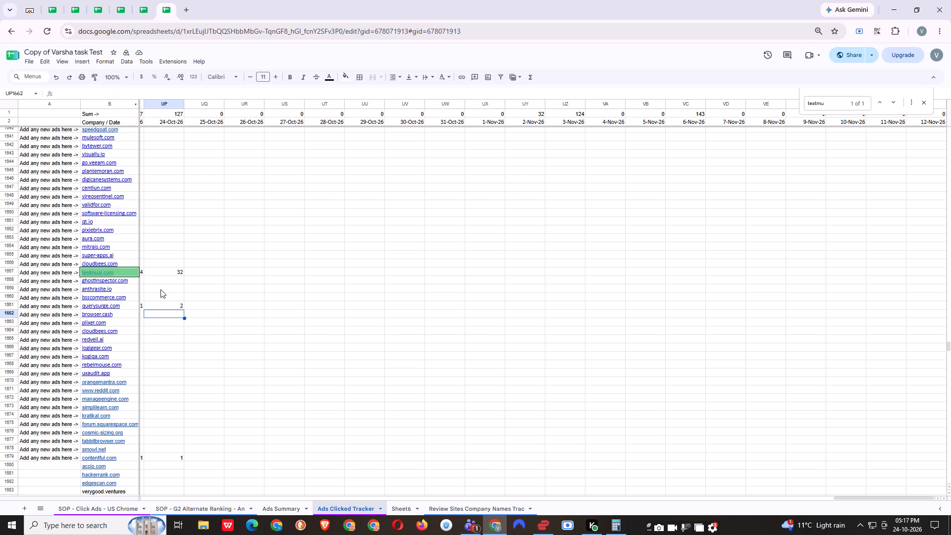
pyautogui.click(167, 281)
pyautogui.press('3')
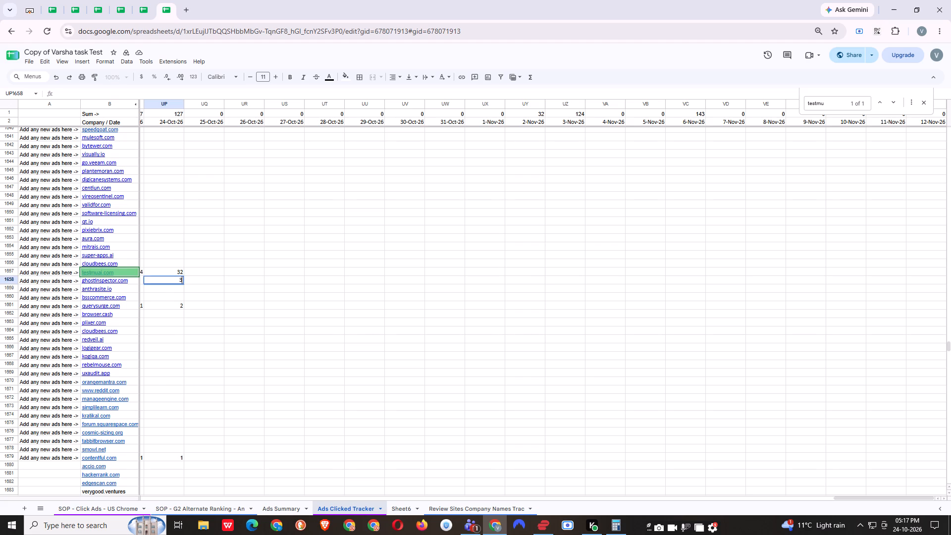
pyautogui.press('Return')
# Enter 1 for teamsparq.com in row 1726 under 24-Oct-26.
pyautogui.scroll(-5, 169, 375)
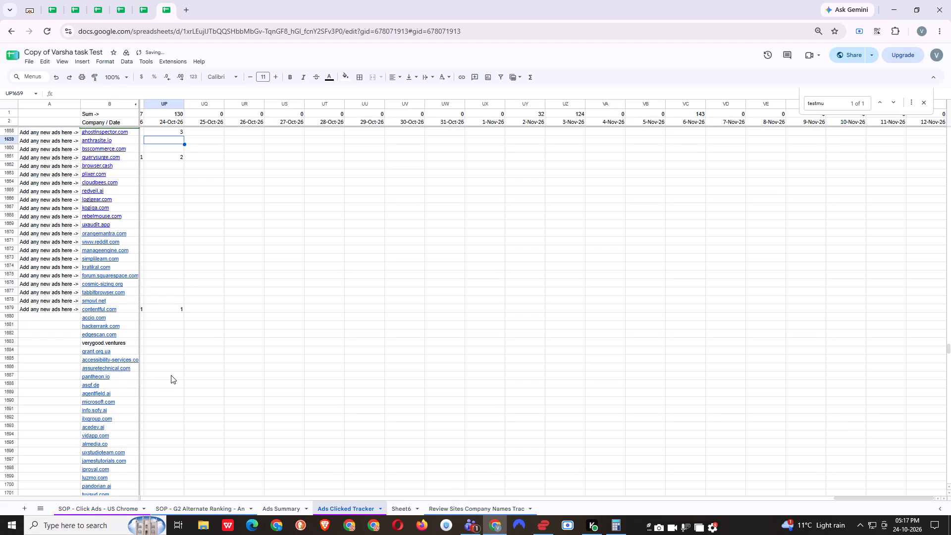
pyautogui.scroll(-9, 171, 375)
pyautogui.scroll(3, 171, 359)
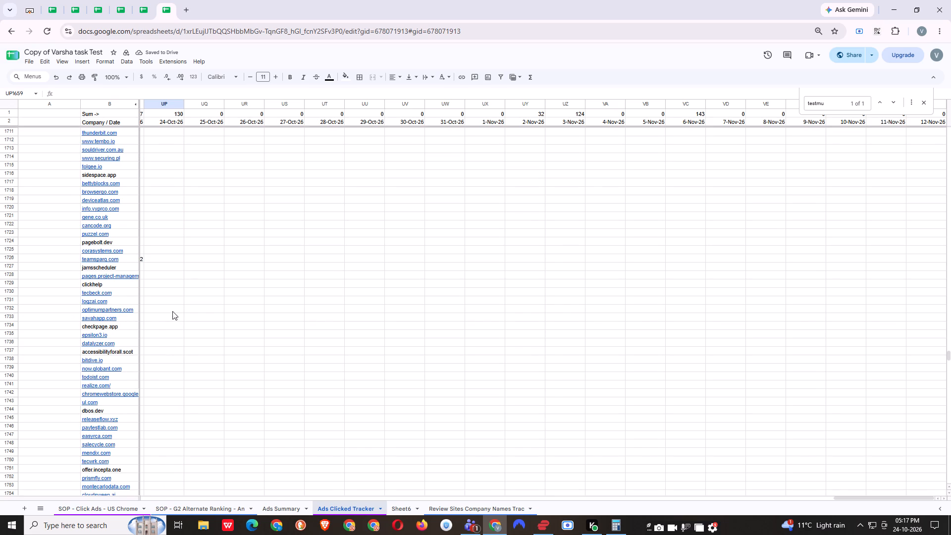
pyautogui.click(172, 311)
pyautogui.press('1')
pyautogui.press('Return')
# Enter 1 for mhp.com in row 1894 and 2 for omr.com in row 1917 under 24-Oct-26.
pyautogui.scroll(-9, 175, 337)
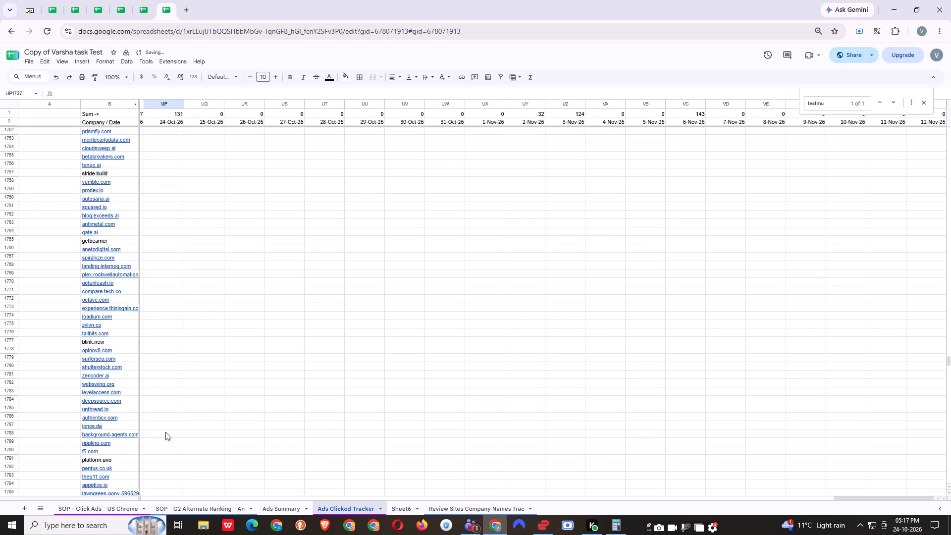
pyautogui.scroll(-20, 165, 432)
pyautogui.scroll(-5, 165, 432)
pyautogui.scroll(3, 166, 432)
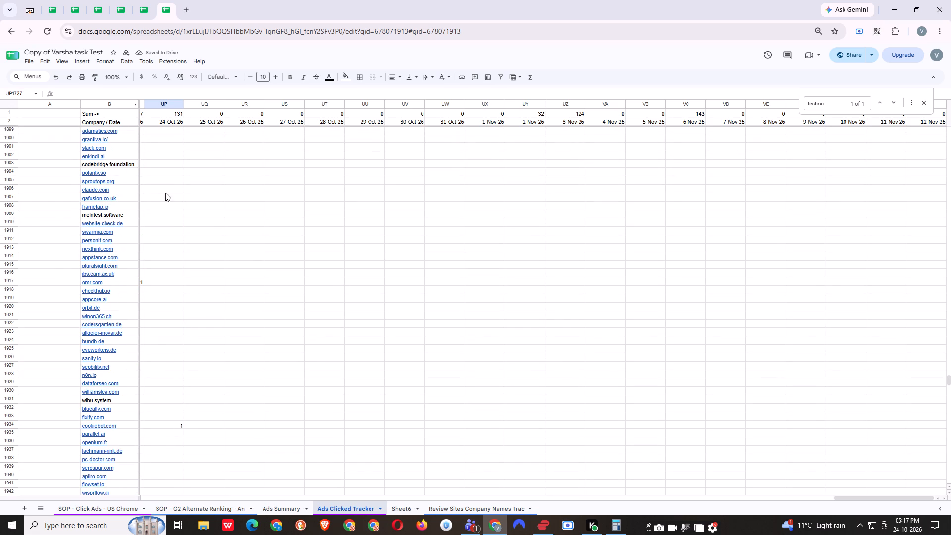
pyautogui.click(168, 188)
pyautogui.press('1')
pyautogui.press('Return')
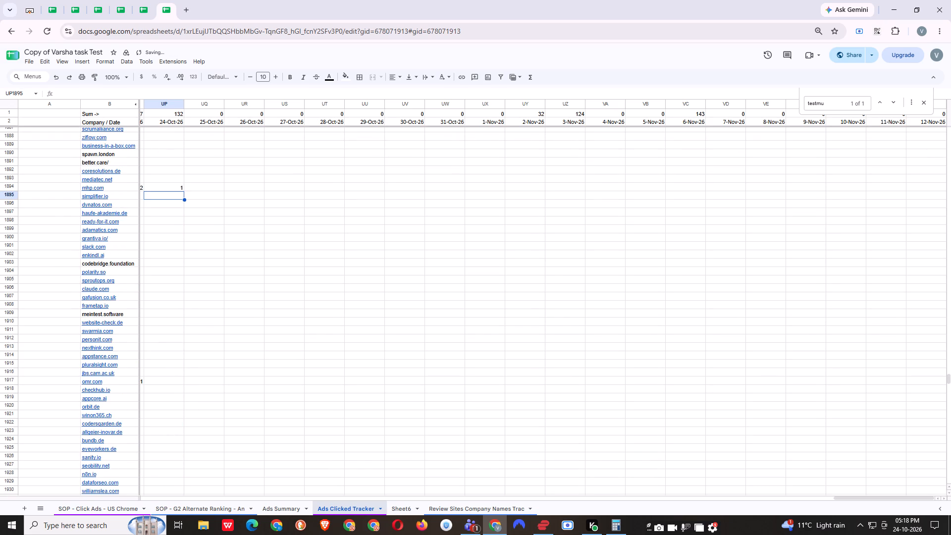
pyautogui.click(172, 380)
pyautogui.press('2')
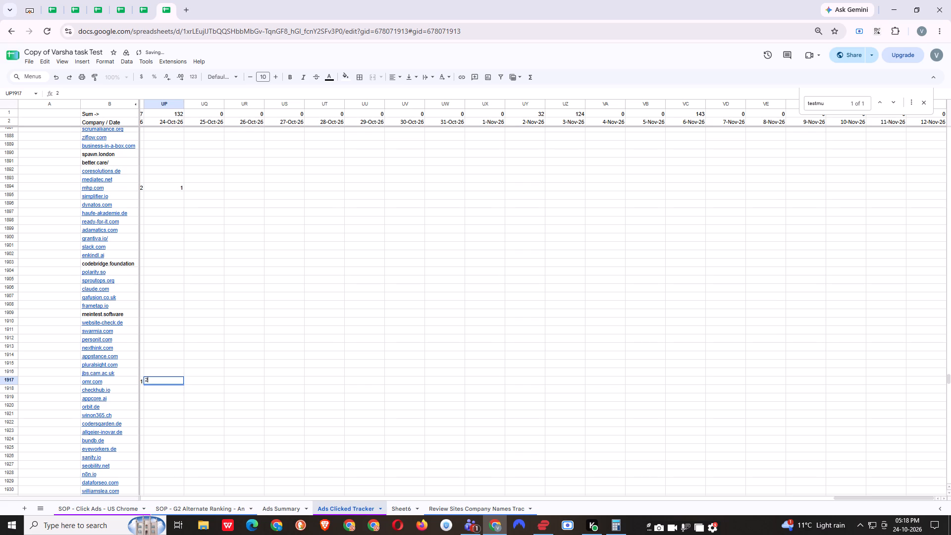
pyautogui.press('Return')
# Enter 1 for simplytest.de in row 2293 under 24-Oct-26.
pyautogui.scroll(-20, 121, 374)
pyautogui.scroll(-3, 121, 374)
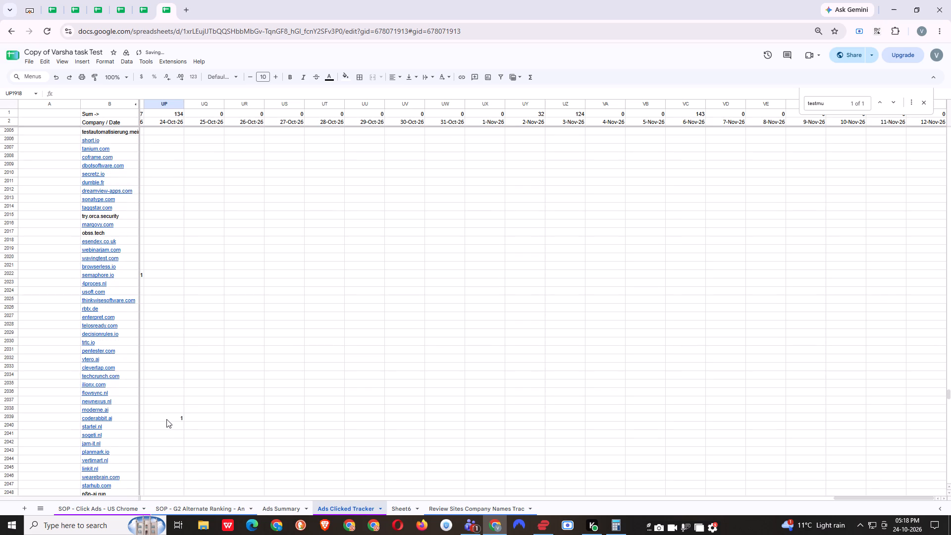
pyautogui.scroll(1, 166, 419)
pyautogui.scroll(-20, 166, 419)
pyautogui.scroll(-20, 166, 419)
pyautogui.scroll(-6, 166, 419)
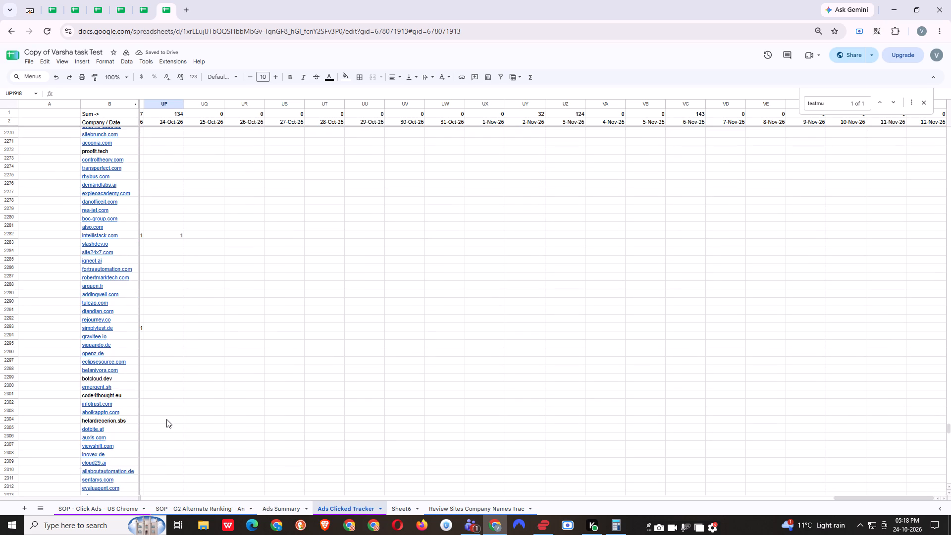
pyautogui.scroll(3, 166, 419)
pyautogui.click(159, 326)
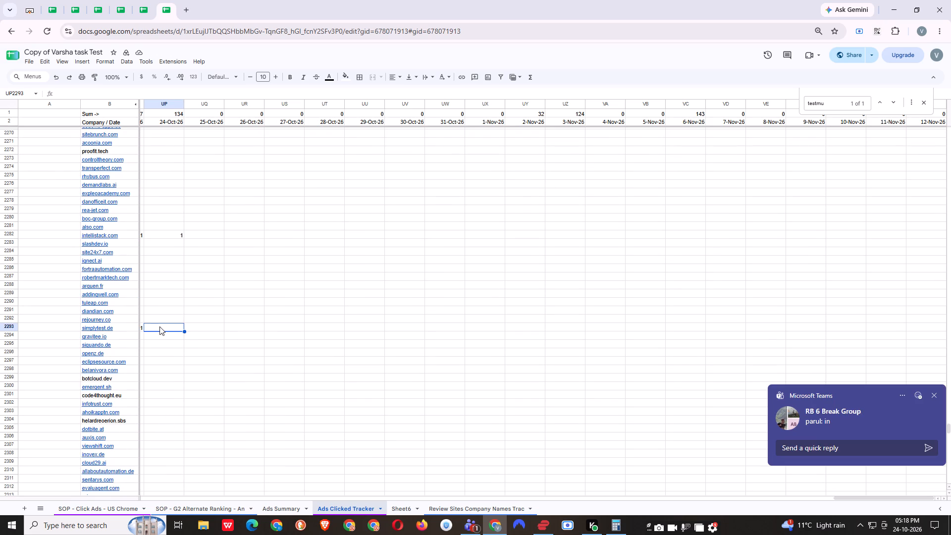
pyautogui.press('1')
pyautogui.press('Return')
# Enter 1 for the knowledge-department company in row 2489 under 24-Oct-26.
pyautogui.scroll(-18, 110, 328)
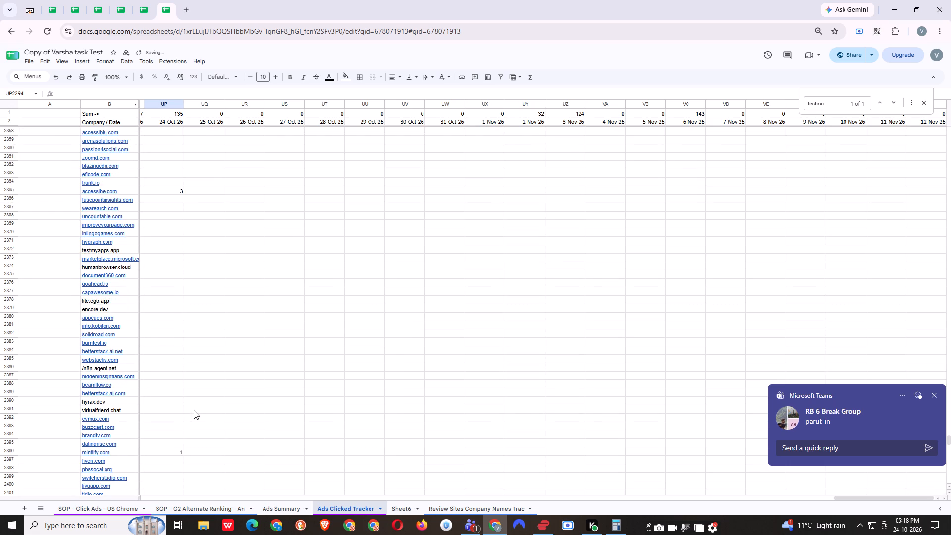
pyautogui.scroll(-20, 194, 410)
pyautogui.scroll(-4, 194, 410)
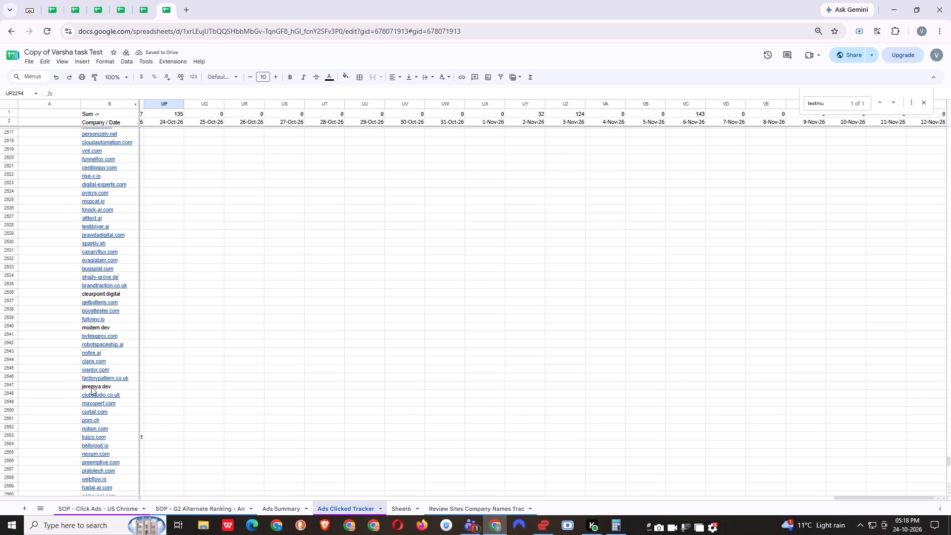
pyautogui.scroll(5, 152, 420)
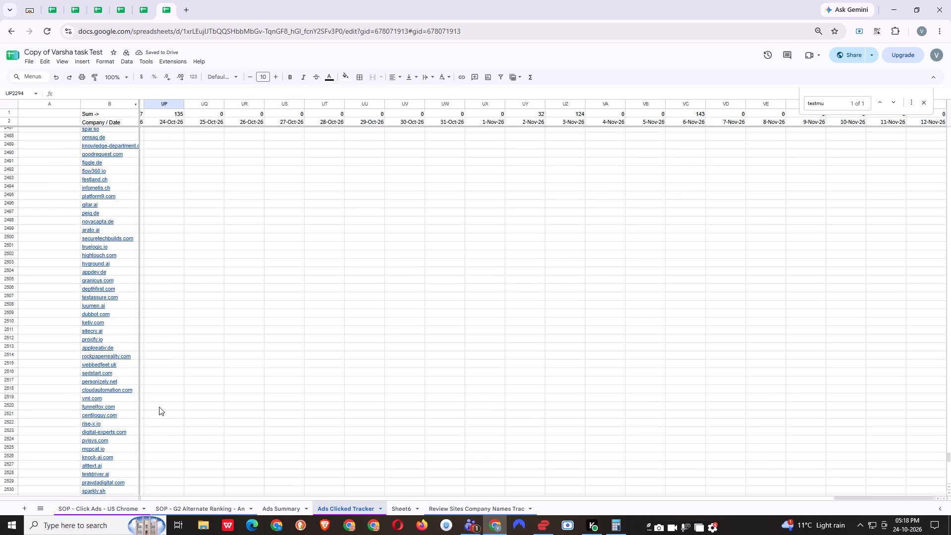
pyautogui.click(156, 148)
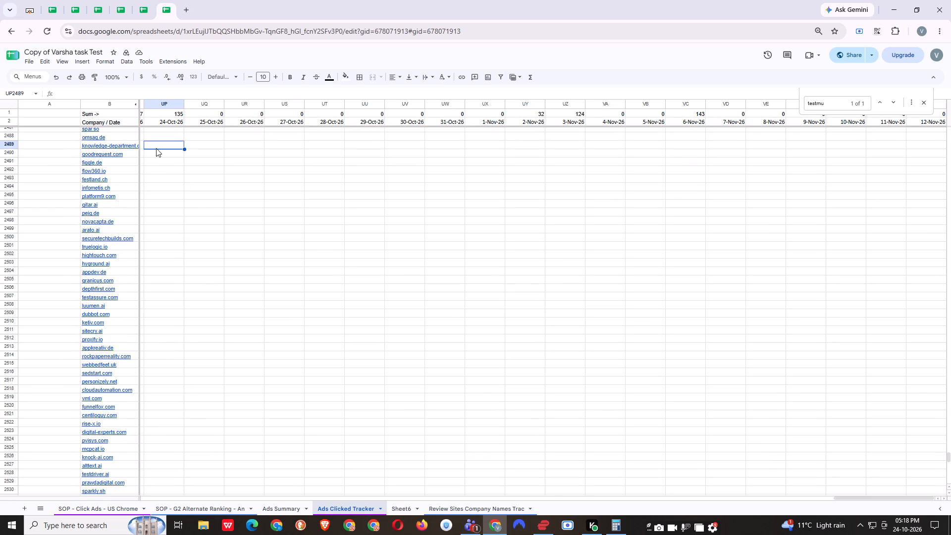
pyautogui.press('1')
pyautogui.press('Return')
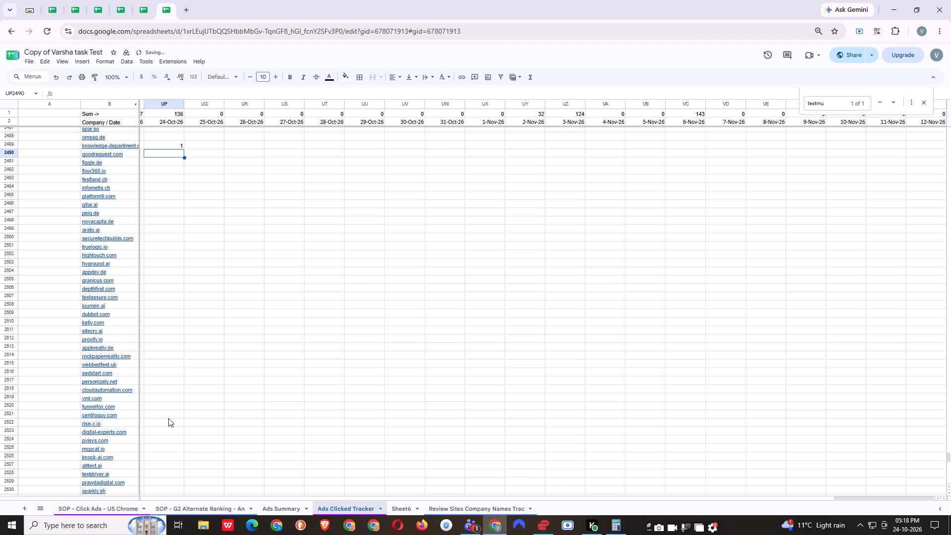
# Set the triplewhale.com count under 24-Oct-26 to 2, in the last row of the company list.
pyautogui.scroll(-17, 168, 419)
pyautogui.scroll(-11, 167, 418)
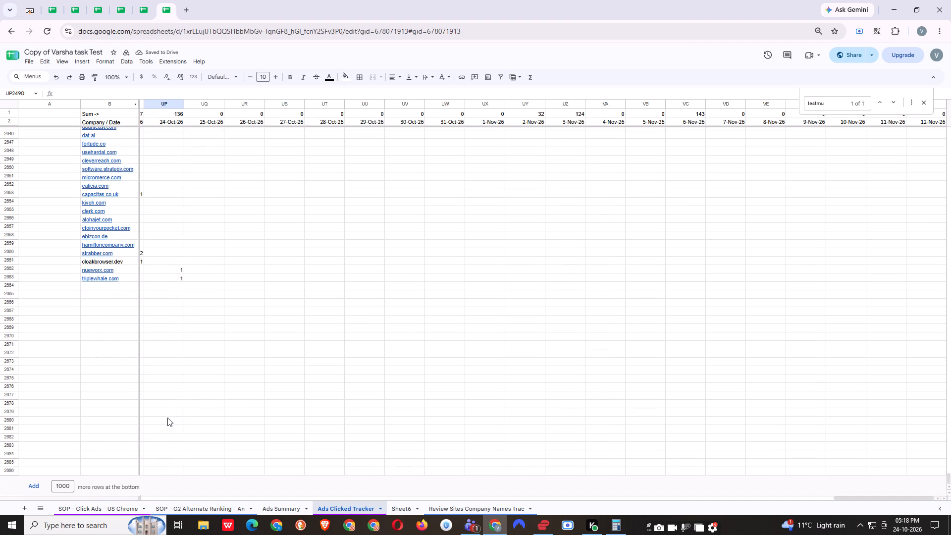
pyautogui.click(173, 279)
pyautogui.press('2')
pyautogui.press('Return')
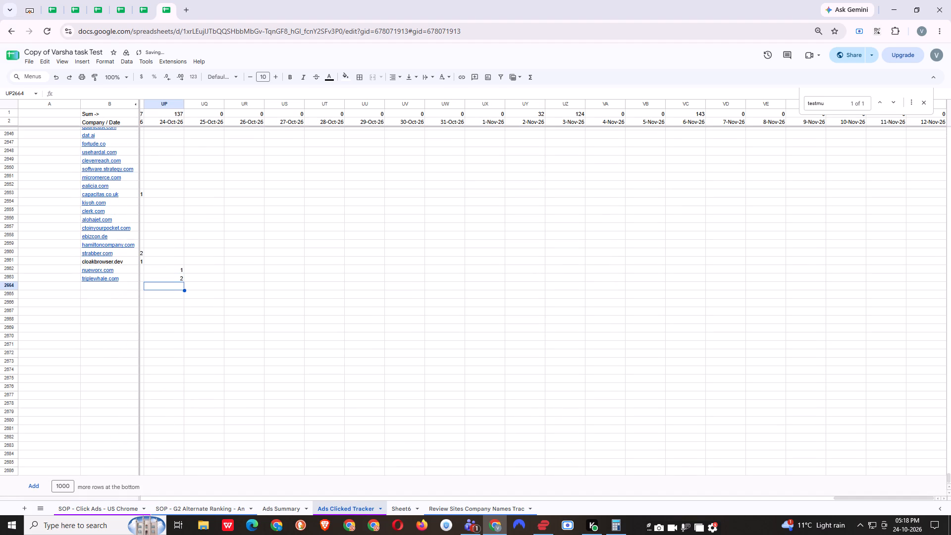
# Enter 1 for capacitas.co.uk and 1 for strabber.com under 24-Oct-26.
pyautogui.click(175, 196)
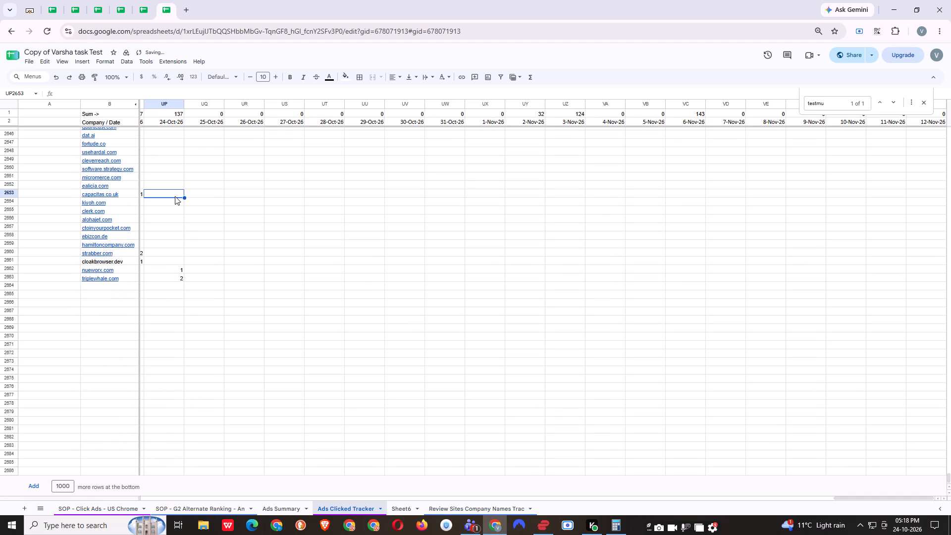
pyautogui.press('1')
pyautogui.press('Return')
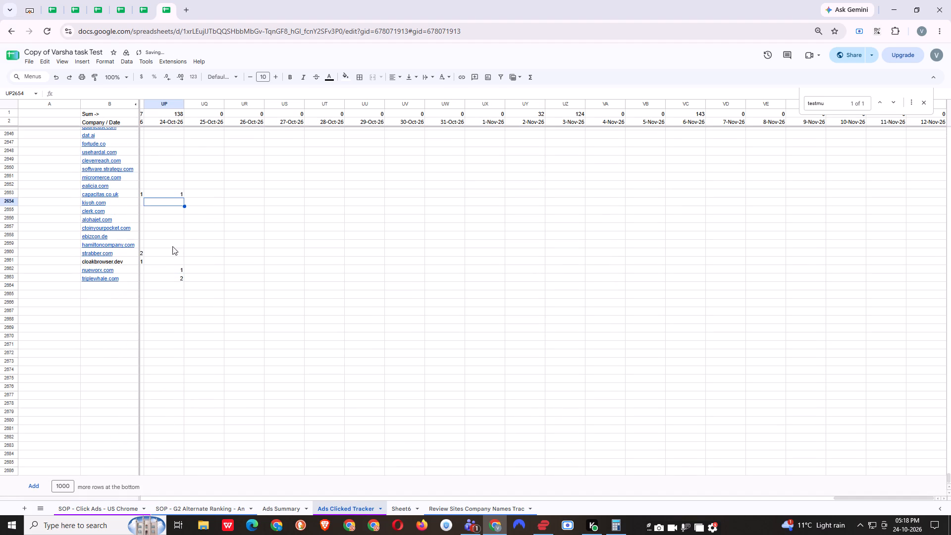
pyautogui.click(171, 253)
pyautogui.press('1')
pyautogui.press('Return')
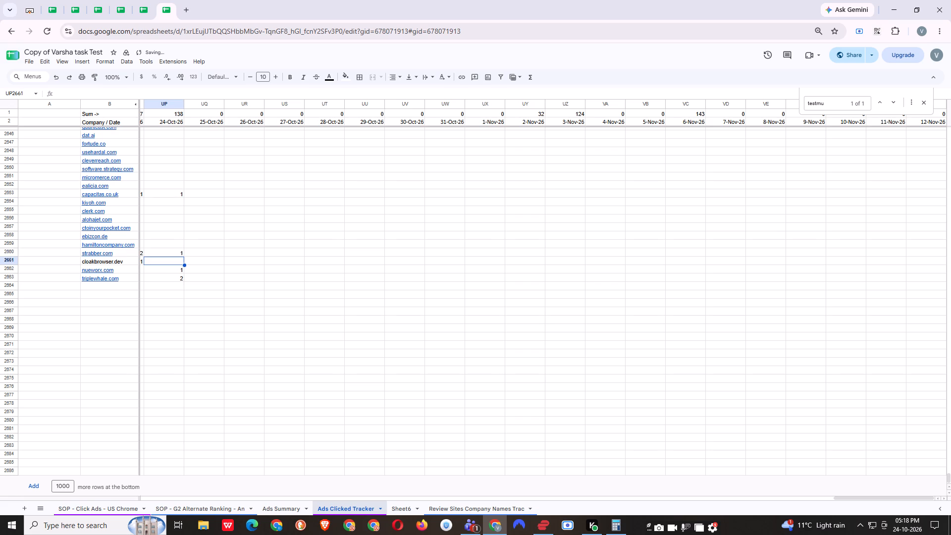
# Enter 1 for drizz.dev in row 2601 and 1 for swink.nl in row 2591 under 24-Oct-26.
pyautogui.scroll(5, 156, 336)
pyautogui.scroll(-2, 149, 346)
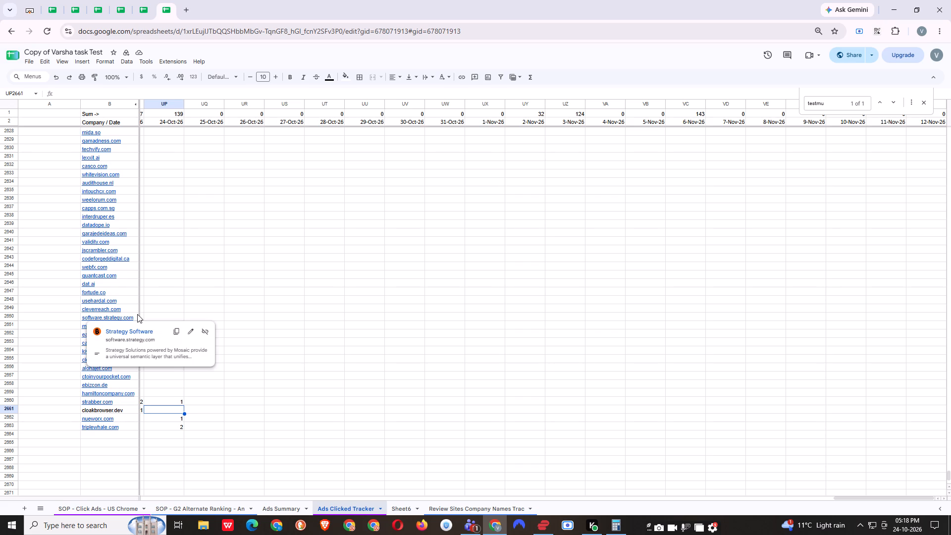
pyautogui.scroll(4, 150, 284)
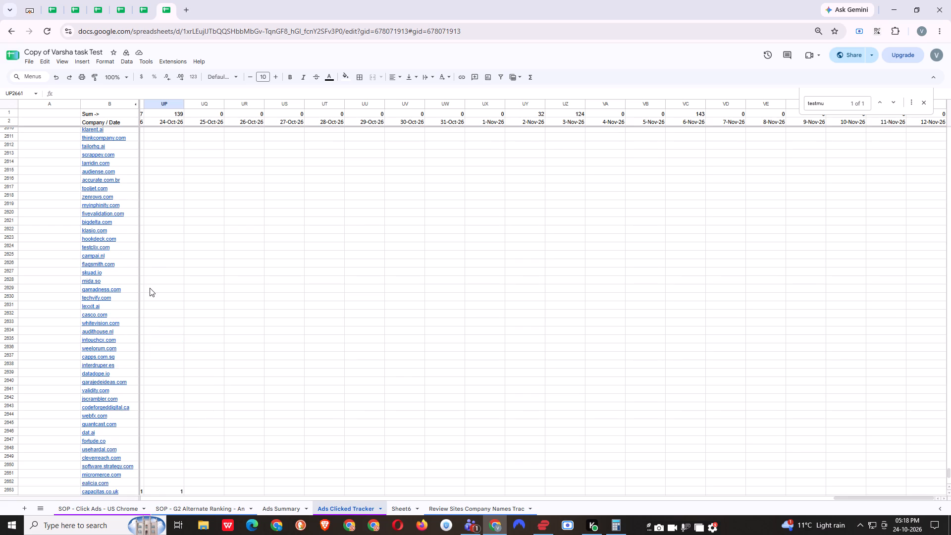
pyautogui.scroll(5, 161, 394)
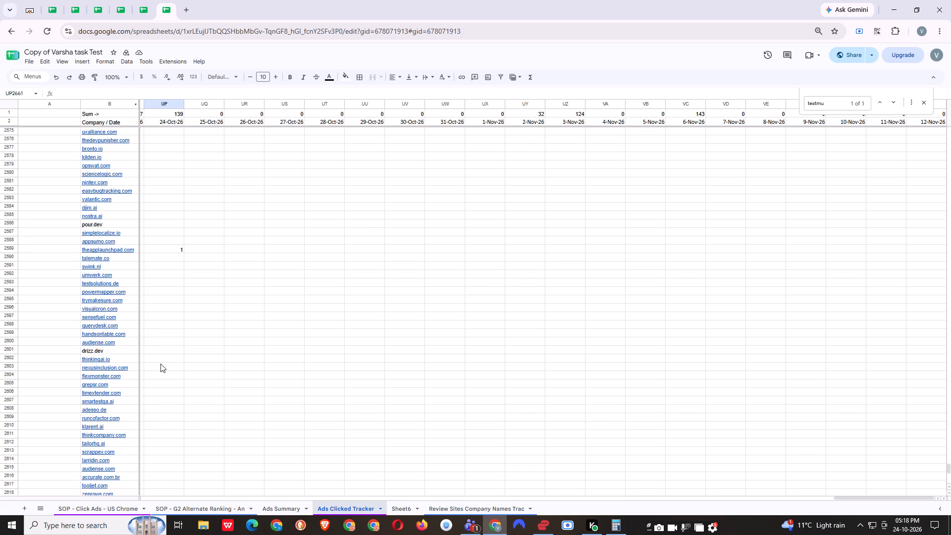
pyautogui.scroll(5, 161, 361)
pyautogui.scroll(-4, 161, 361)
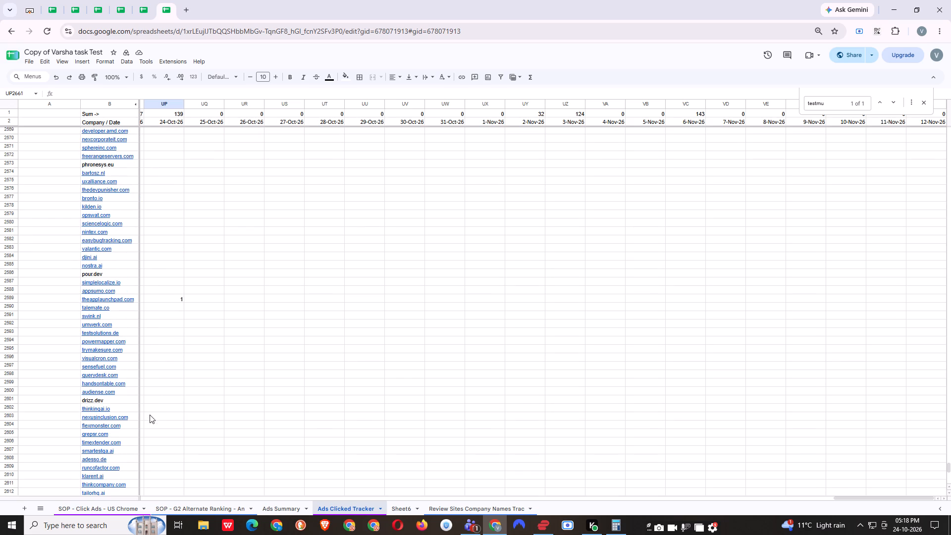
pyautogui.click(165, 400)
pyautogui.press('1')
pyautogui.press('Return')
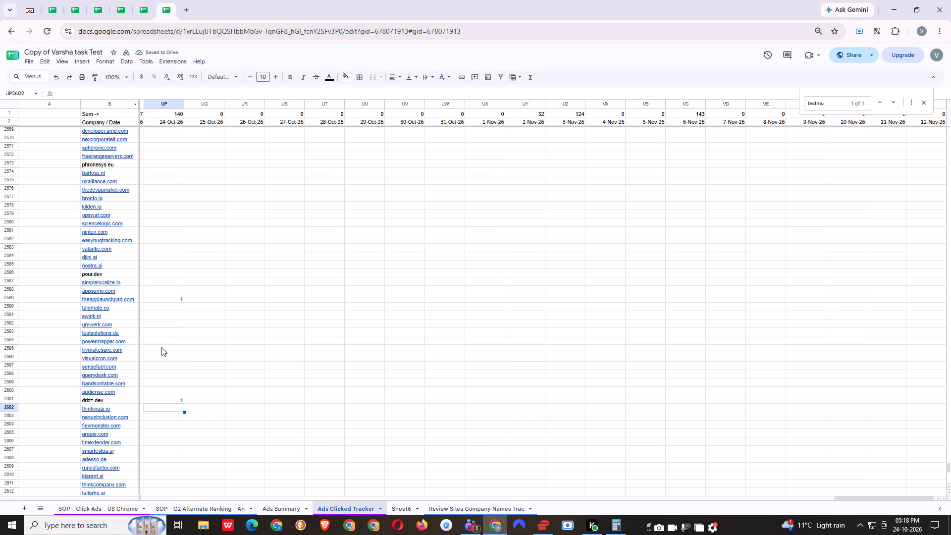
pyautogui.click(161, 319)
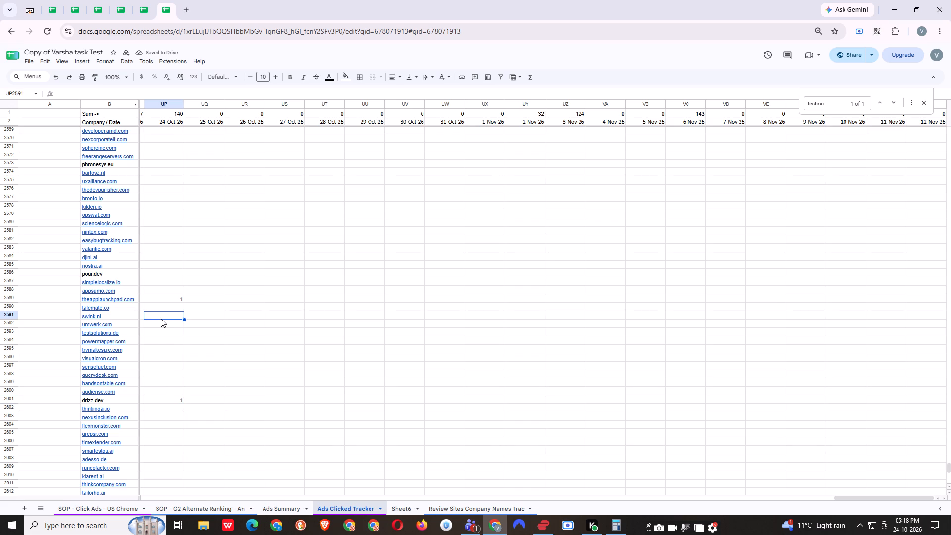
pyautogui.press('1')
pyautogui.press('Return')
# Enter 2 for kaizo.com in row 2553 under 24-Oct-26 and close the company search.
pyautogui.scroll(5, 163, 390)
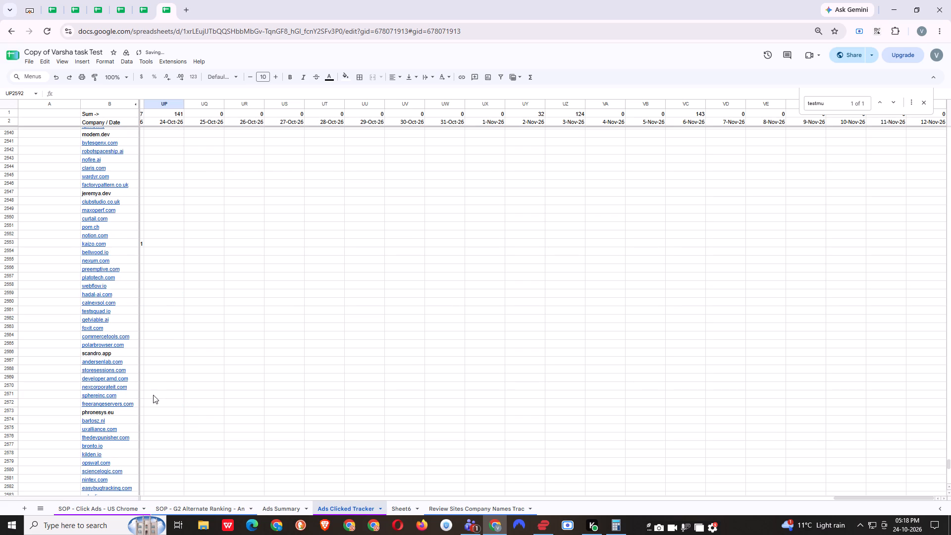
pyautogui.click(167, 246)
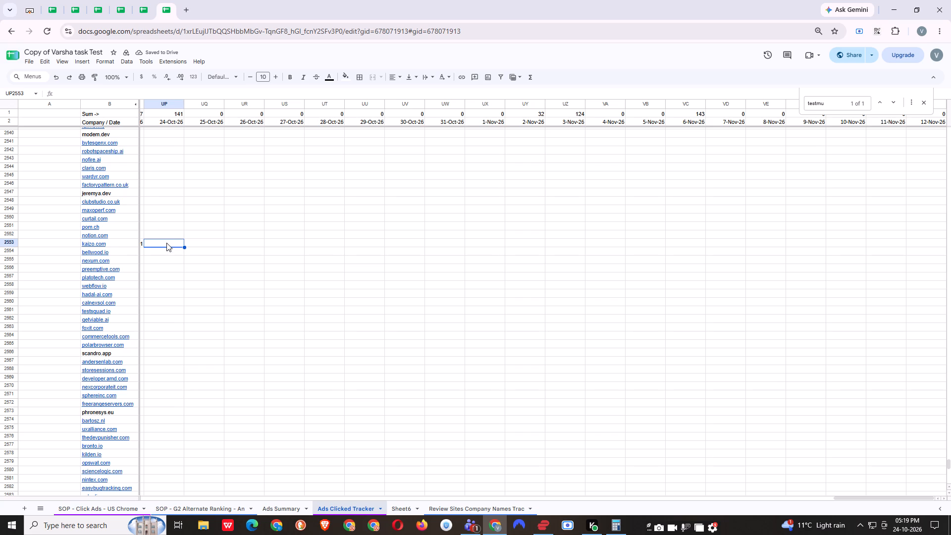
pyautogui.press('2')
pyautogui.press('Return')
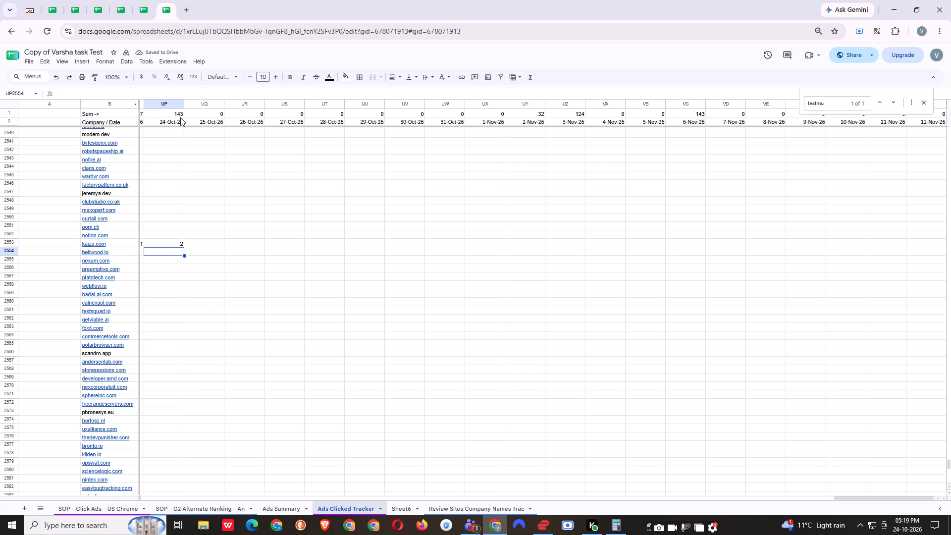
pyautogui.click(924, 105)
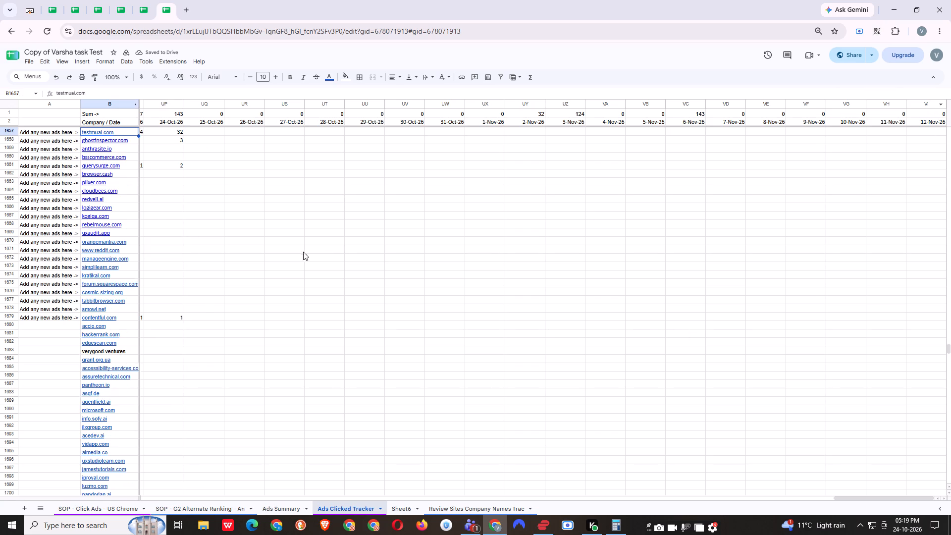
# Compare the tracker's 24-Oct-26 sum with the Total Ads count in Master Status's Fill Details sheet.
pyautogui.click(78, 8)
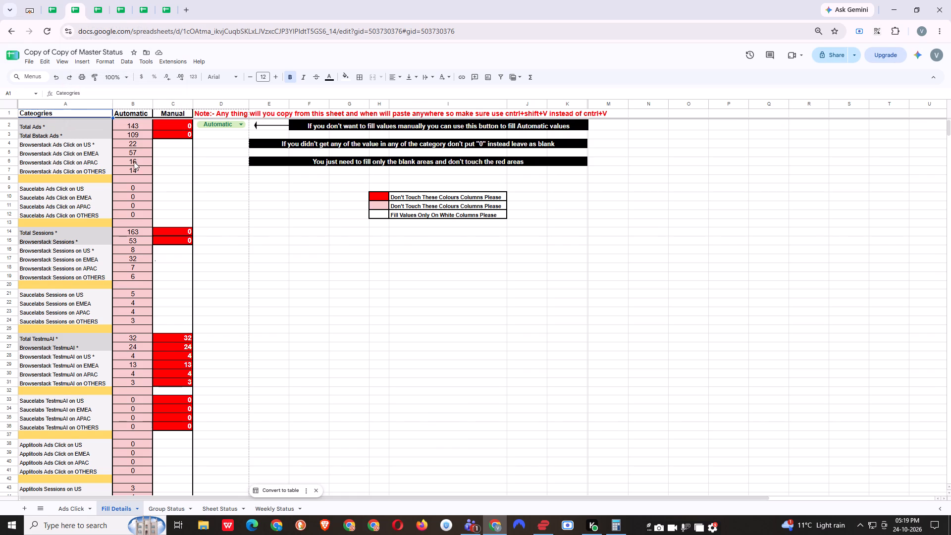
pyautogui.click(165, 11)
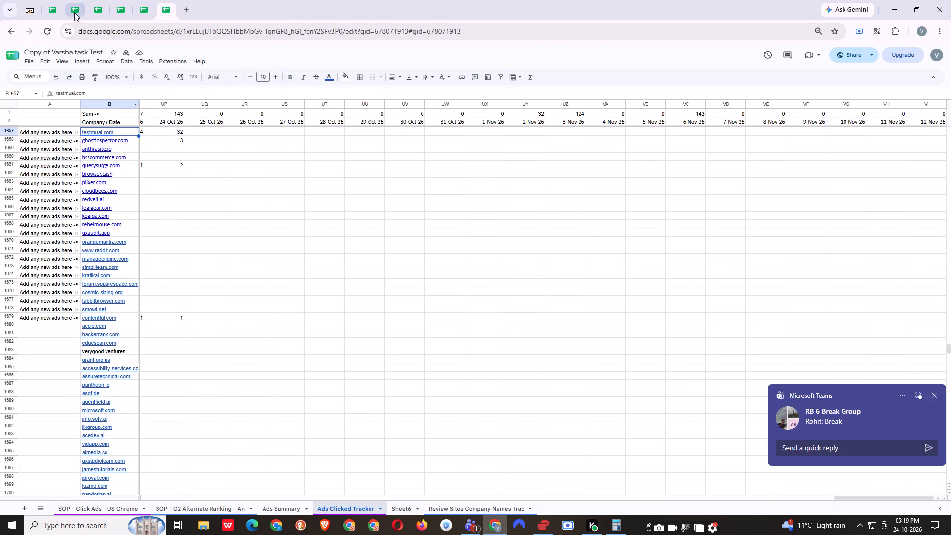
pyautogui.click(71, 9)
pyautogui.click(177, 7)
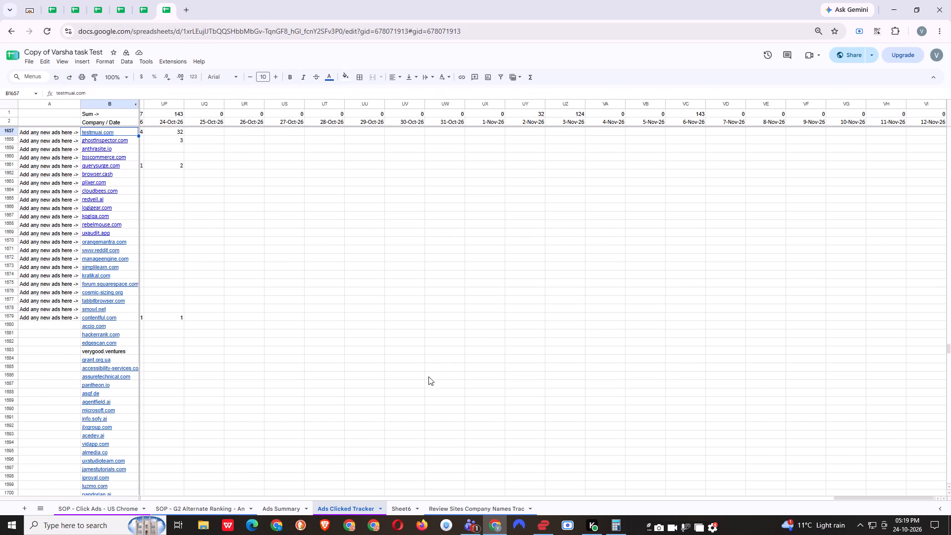
pyautogui.scroll(20, 376, 376)
pyautogui.scroll(18, 376, 376)
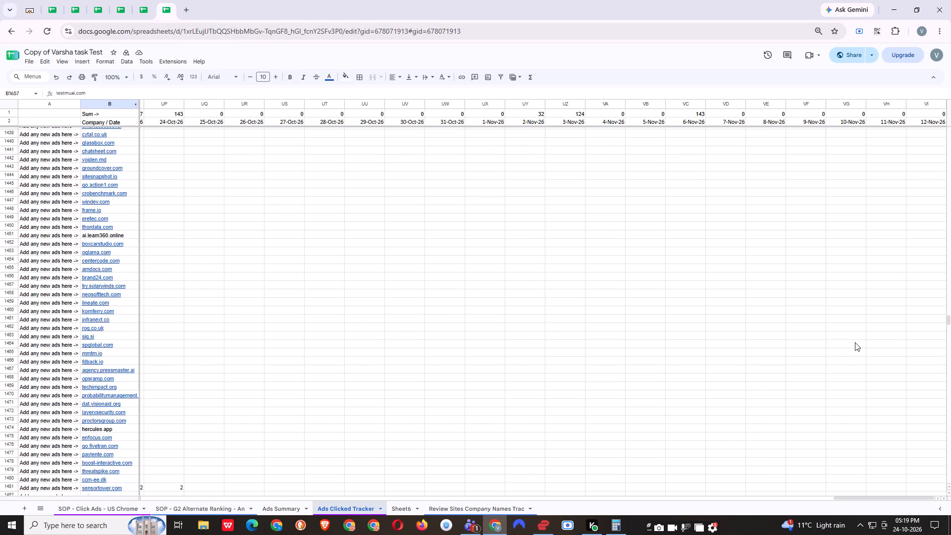
pyautogui.scroll(9, 855, 342)
pyautogui.moveTo(950, 318); pyautogui.dragTo(948, 109)
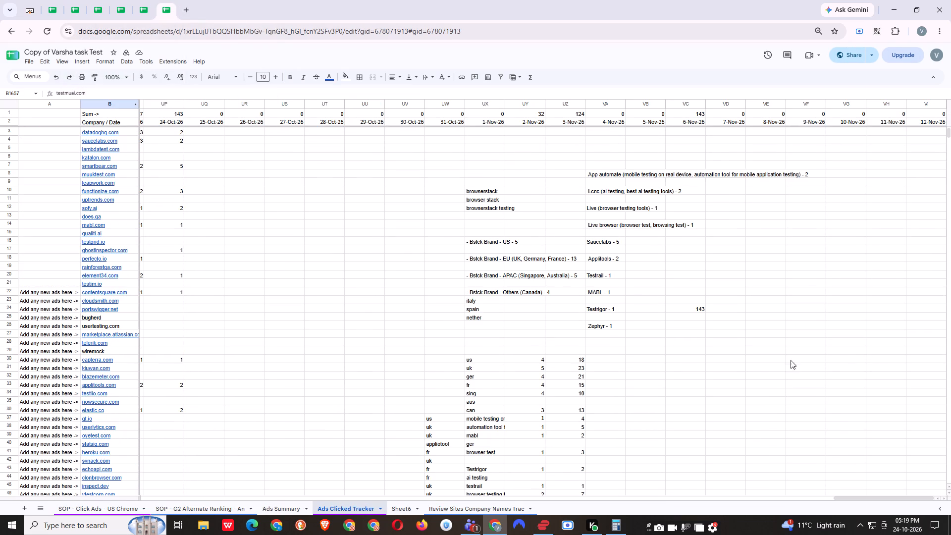
# Review Master Status's Ads Click, Fill Details and Group Status sheets, and all category counts in Sheet Status.
pyautogui.click(70, 7)
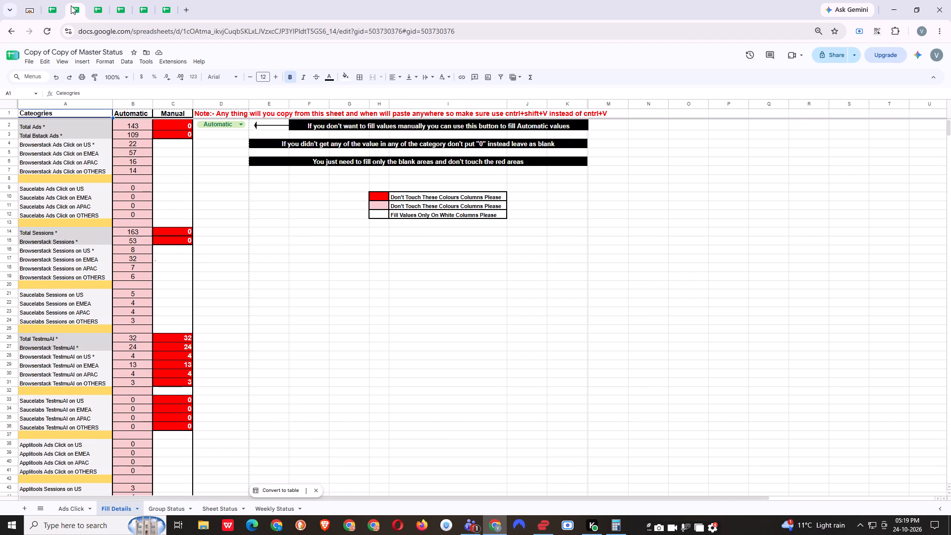
pyautogui.click(72, 511)
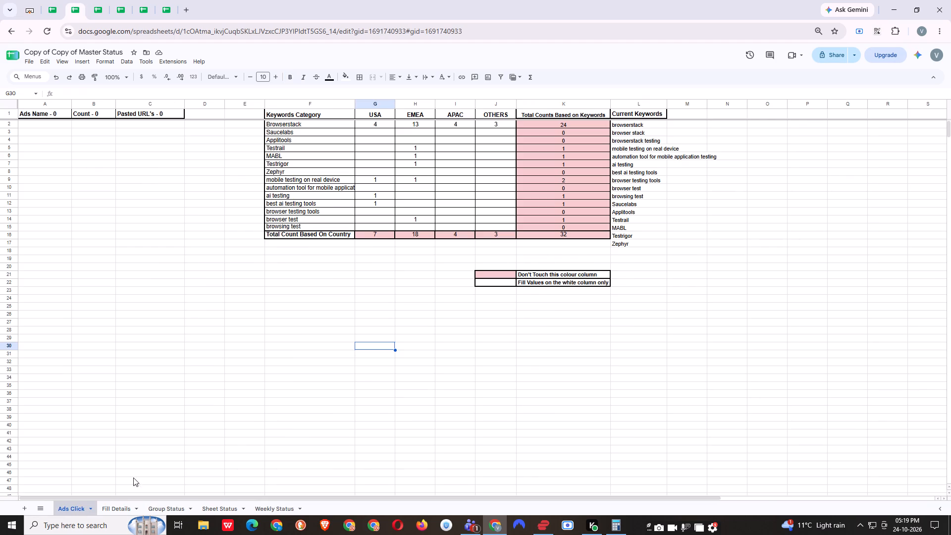
pyautogui.scroll(4, 672, 356)
pyautogui.click(119, 505)
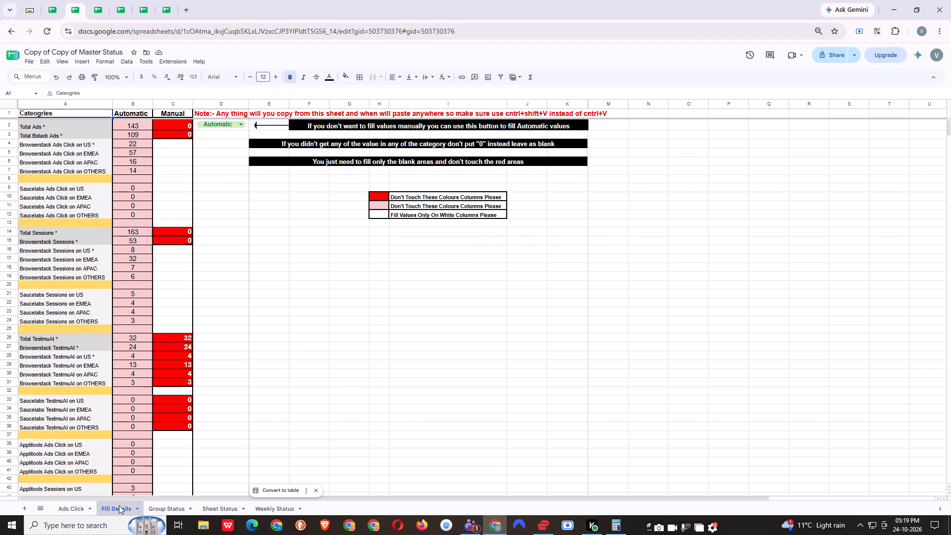
pyautogui.click(165, 508)
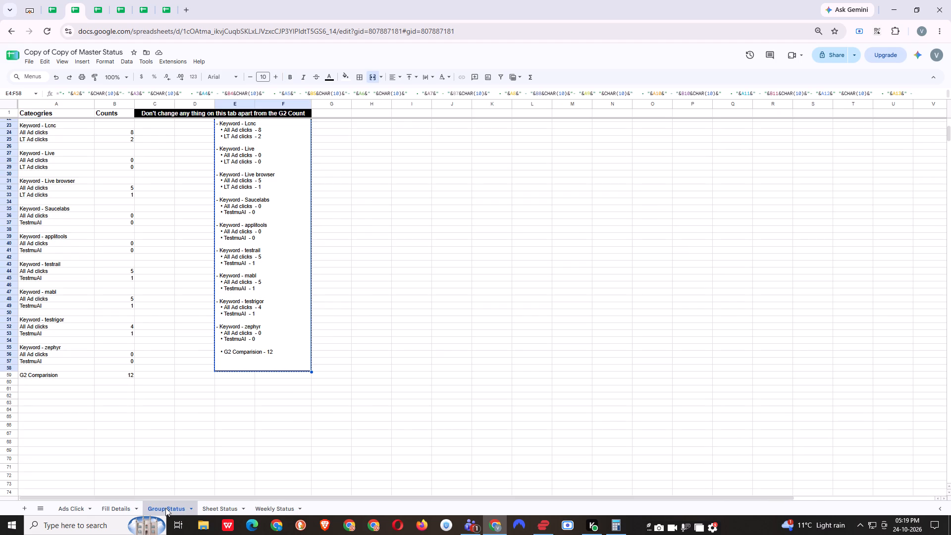
pyautogui.click(210, 509)
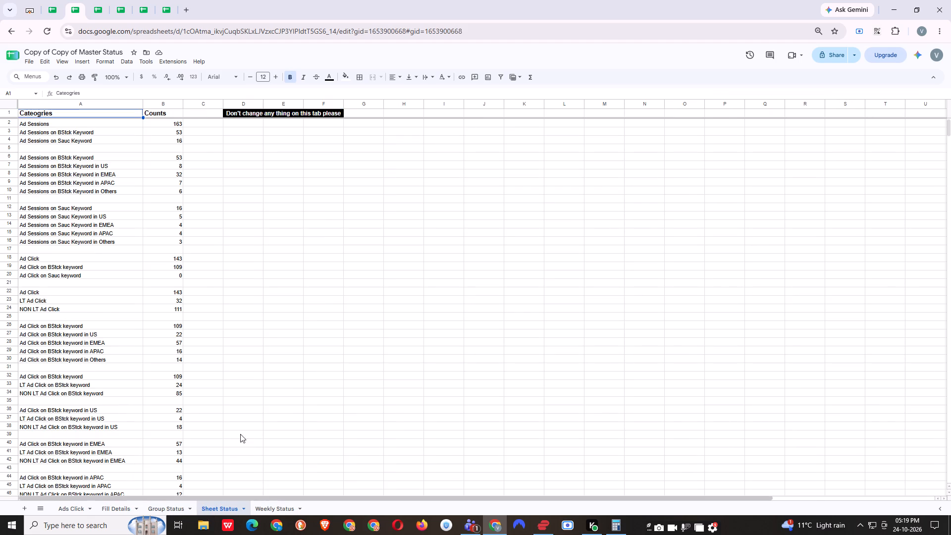
pyautogui.scroll(6, 260, 413)
pyautogui.scroll(-15, 259, 413)
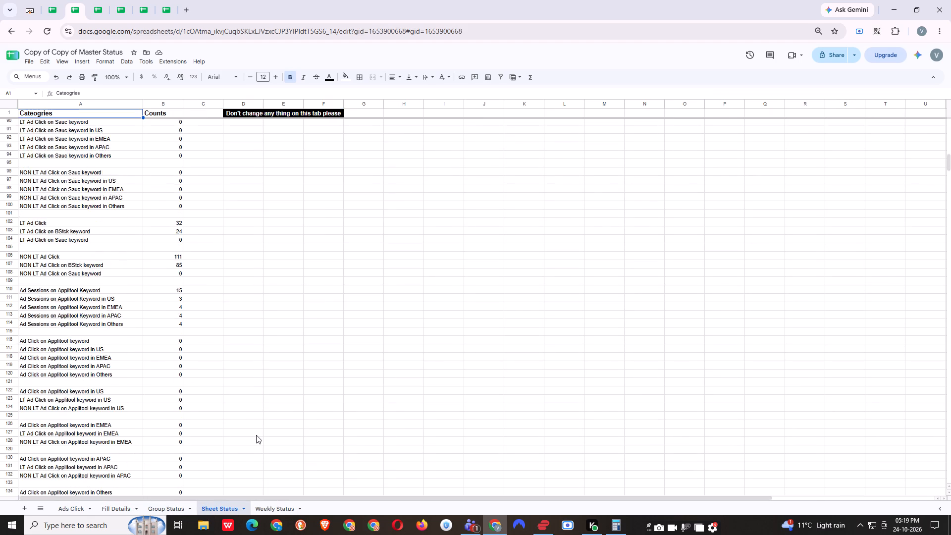
pyautogui.scroll(-20, 256, 435)
pyautogui.scroll(-19, 256, 435)
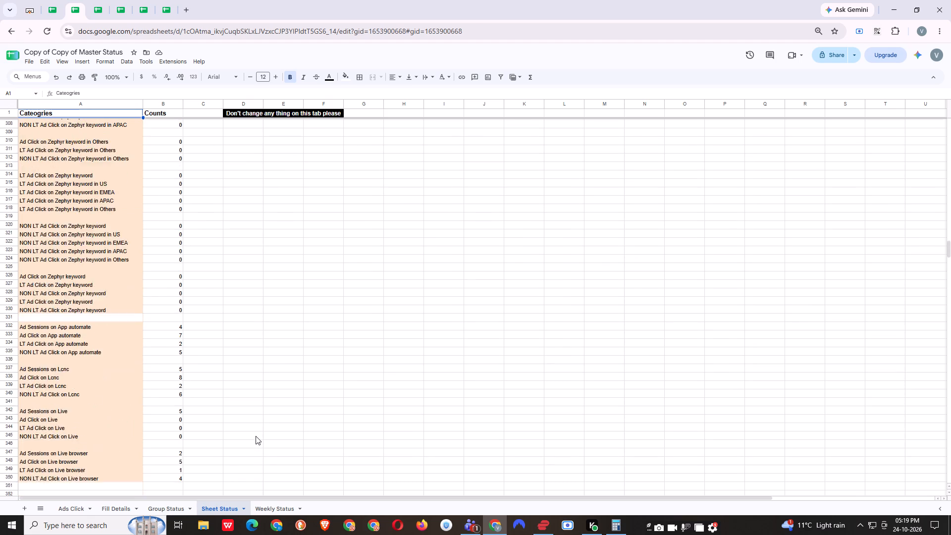
pyautogui.scroll(-7, 256, 436)
pyautogui.scroll(20, 256, 436)
pyautogui.scroll(8, 256, 436)
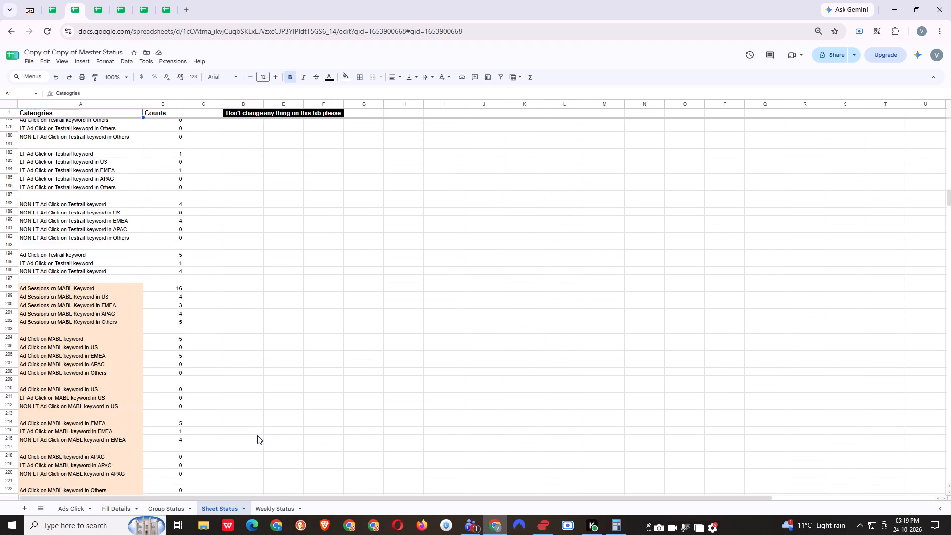
pyautogui.scroll(20, 257, 435)
pyautogui.scroll(20, 257, 435)
pyautogui.scroll(6, 257, 435)
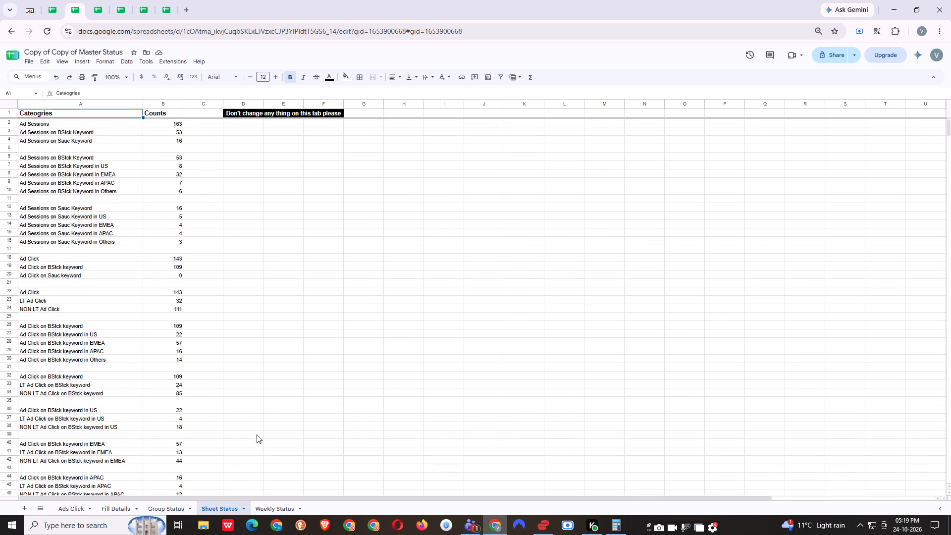
pyautogui.scroll(12, 257, 434)
# Examine the Weekly Status sheet's keyword entries, and recheck the Ads Click, Group Status, Sheet Status and Fill Details sheets.
pyautogui.click(266, 510)
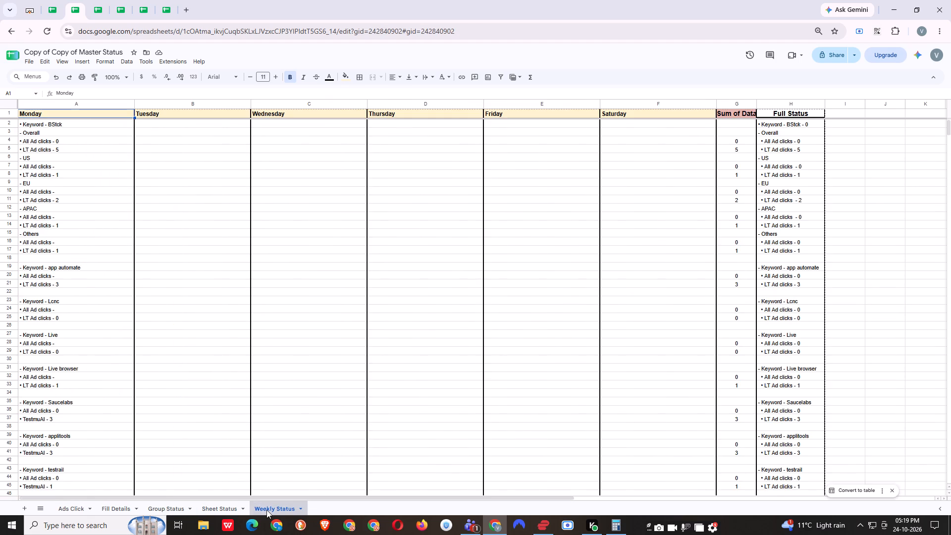
pyautogui.scroll(-2, 102, 384)
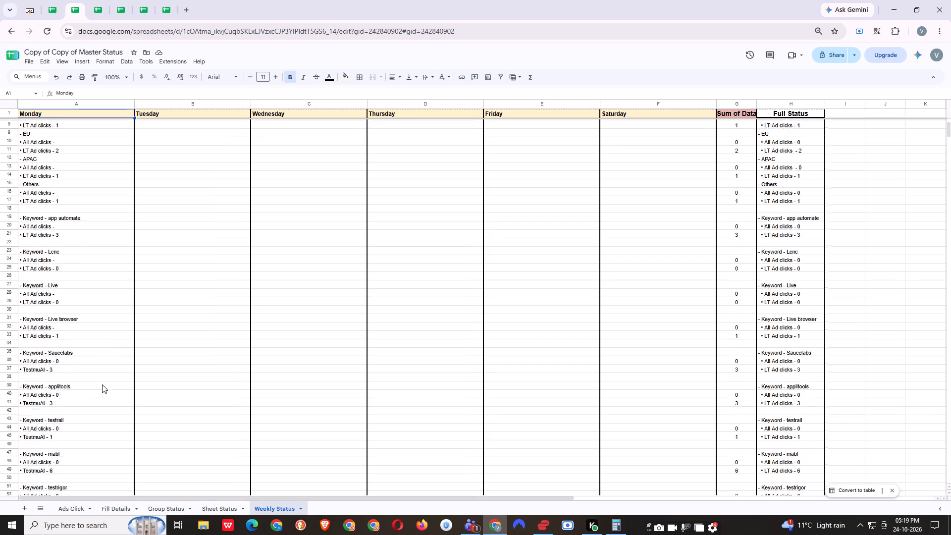
pyautogui.scroll(-2, 102, 384)
pyautogui.scroll(11, 103, 382)
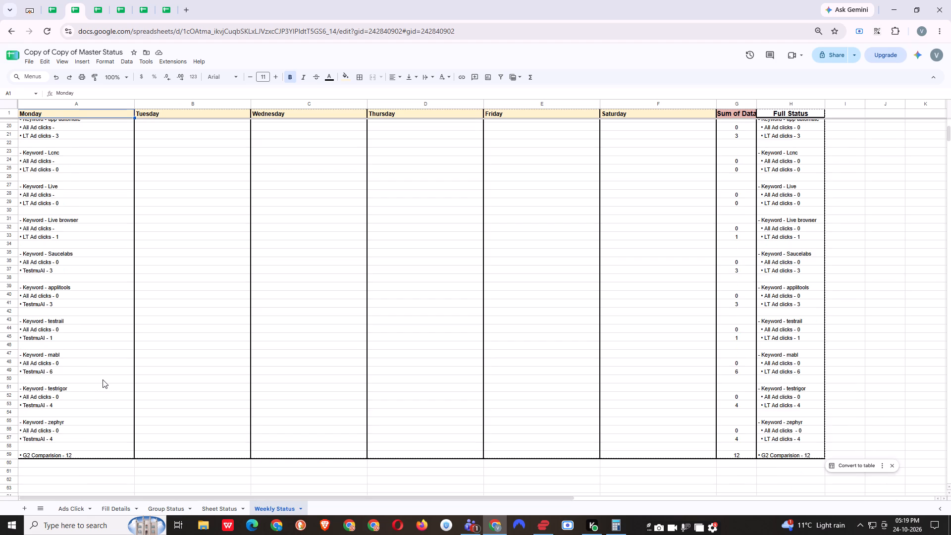
pyautogui.scroll(5, 103, 379)
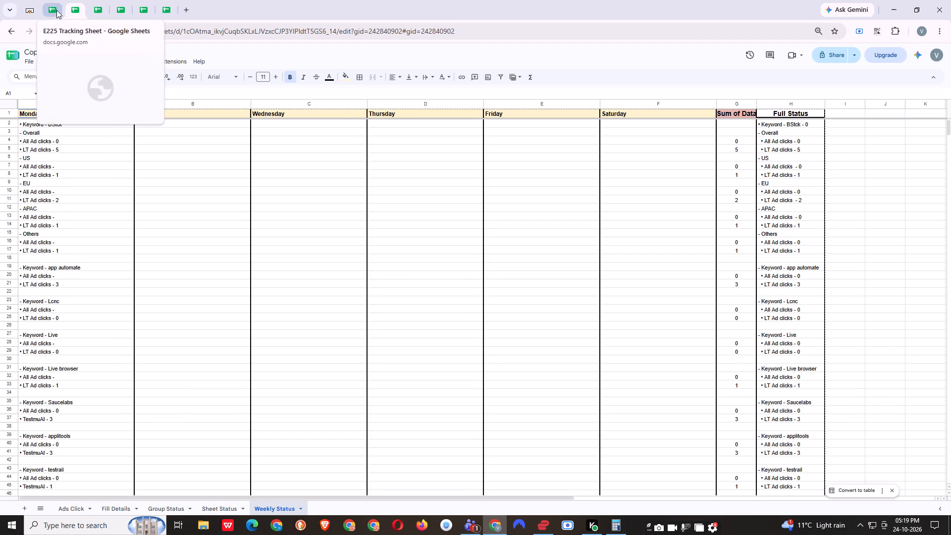
pyautogui.click(70, 506)
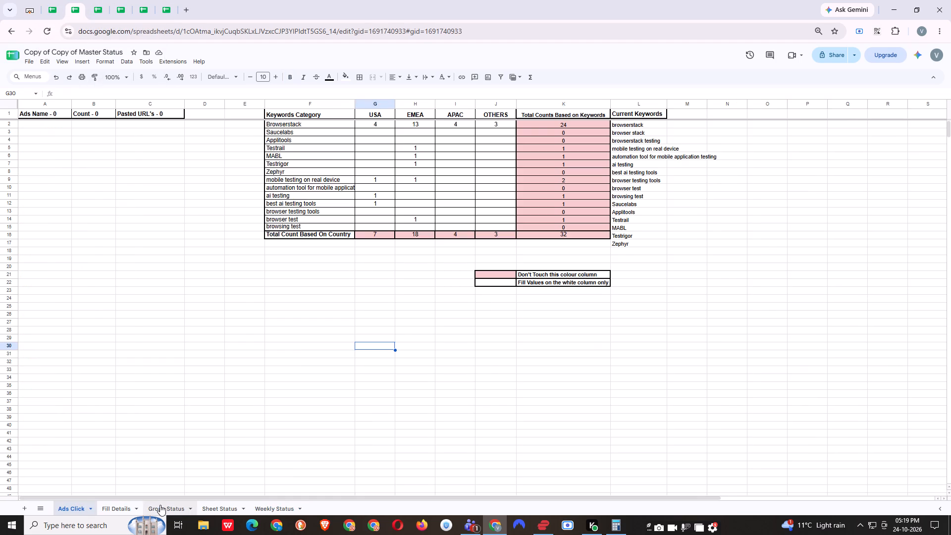
pyautogui.click(160, 505)
pyautogui.scroll(11, 174, 422)
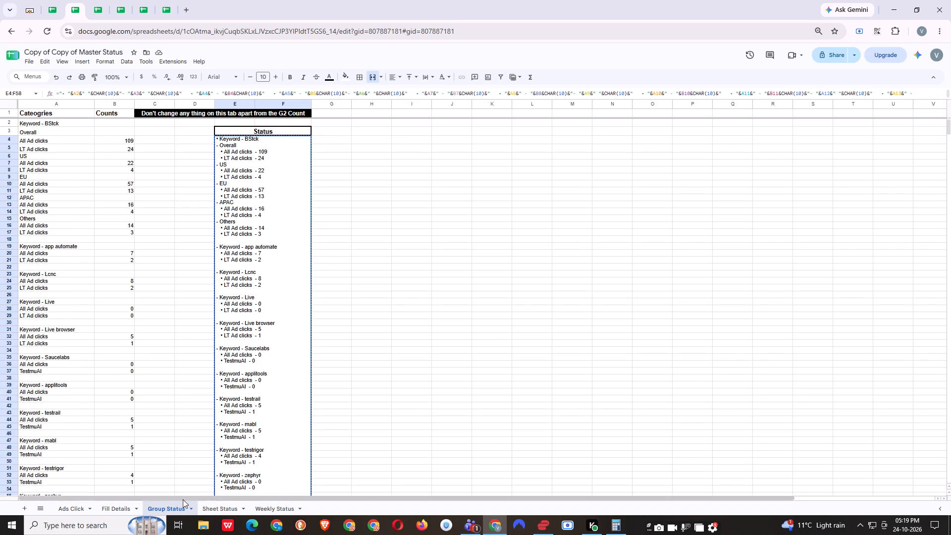
pyautogui.click(208, 507)
pyautogui.scroll(12, 205, 370)
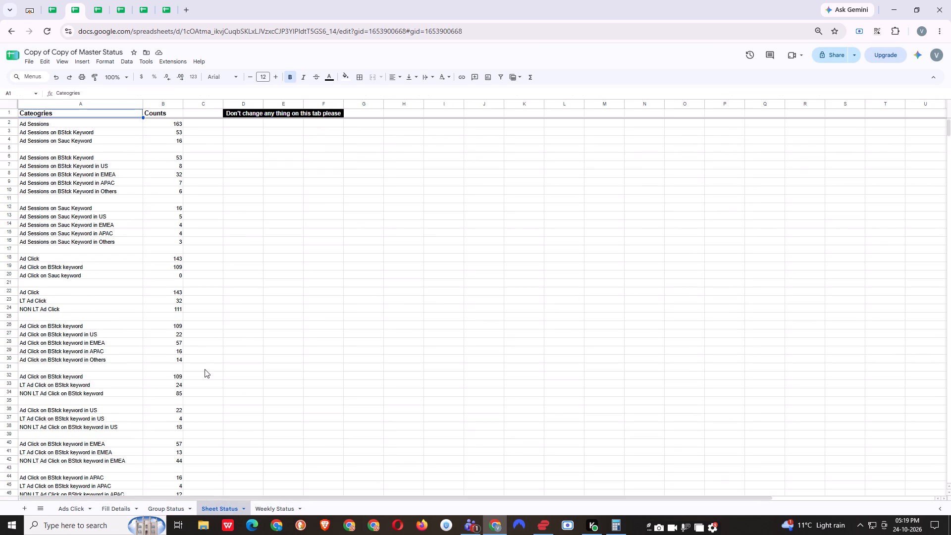
pyautogui.scroll(2, 205, 369)
pyautogui.click(111, 508)
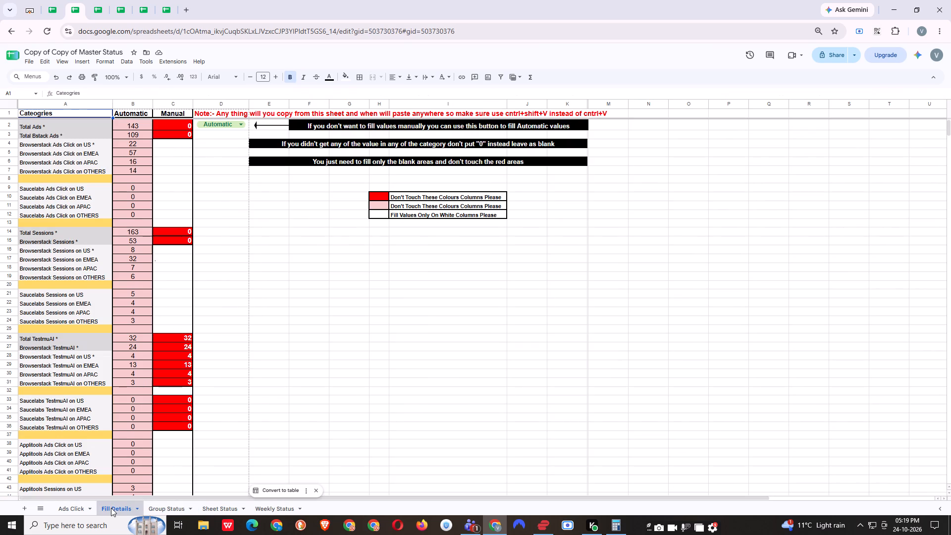
# Select the merged Status report block in the Group Status sheet of Master Status.
pyautogui.click(167, 511)
pyautogui.scroll(4, 293, 317)
pyautogui.click(259, 267)
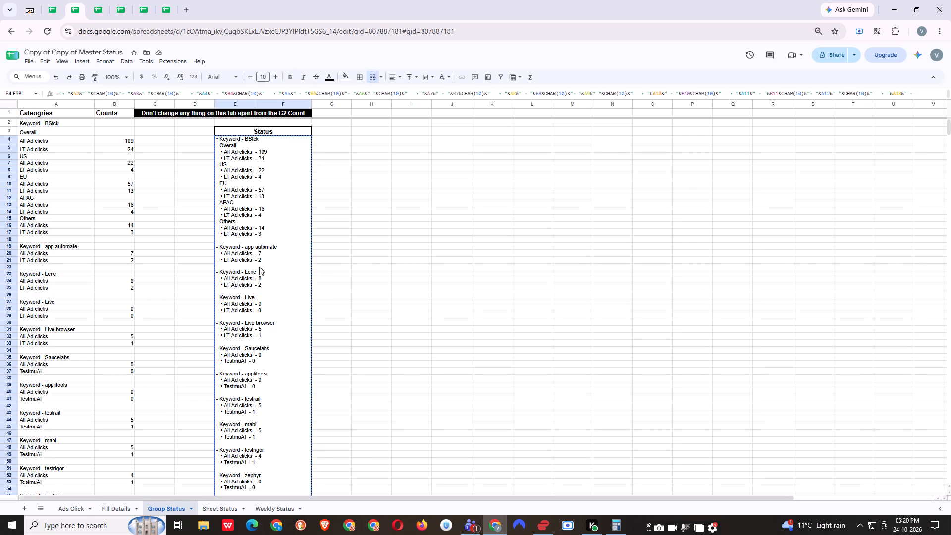
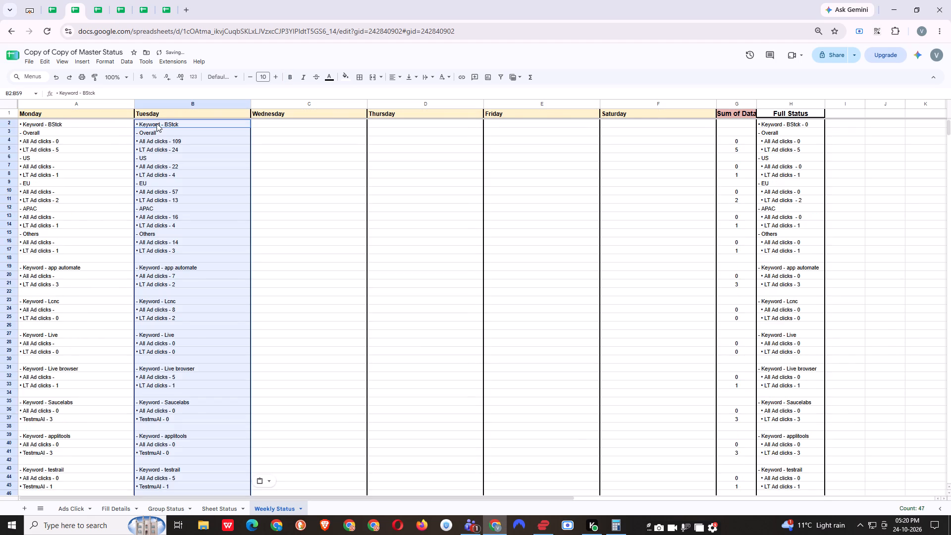
# Check the status block pasted into Weekly Status's Tuesday column against the Monday entries, and undo that paste.
pyautogui.scroll(-1, 163, 393)
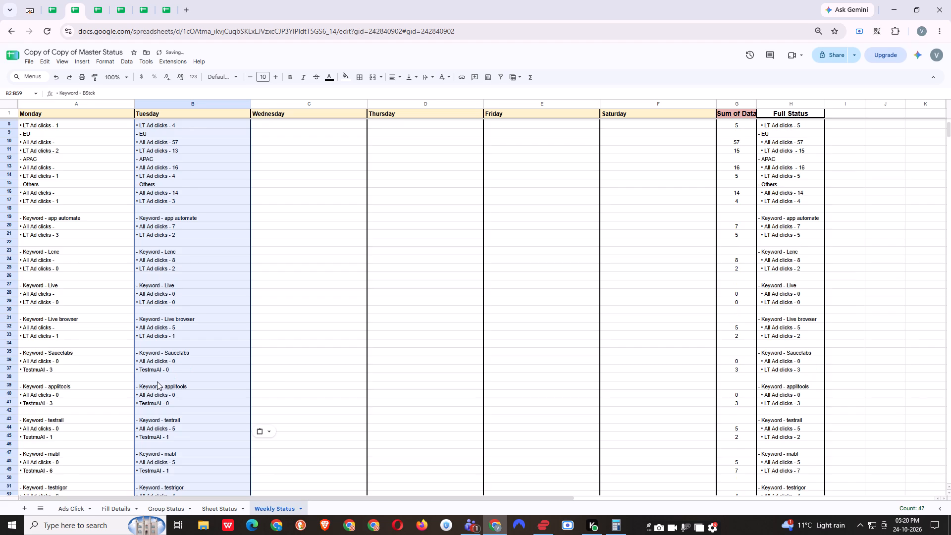
pyautogui.scroll(-5, 157, 381)
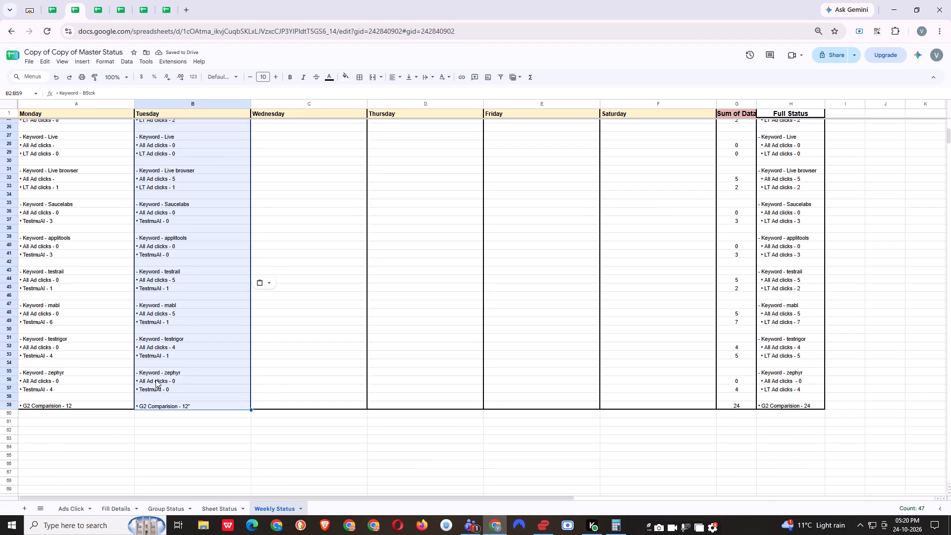
pyautogui.scroll(11, 239, 354)
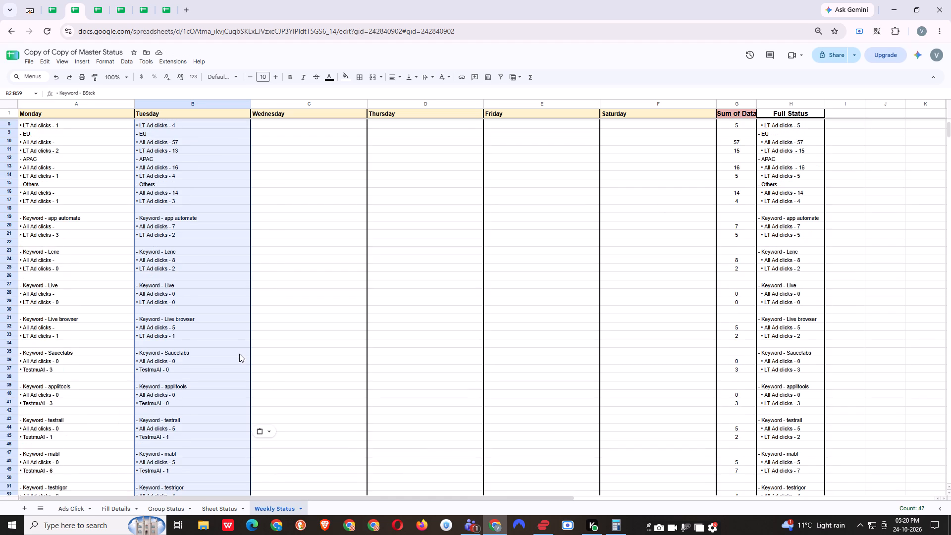
pyautogui.scroll(5, 544, 446)
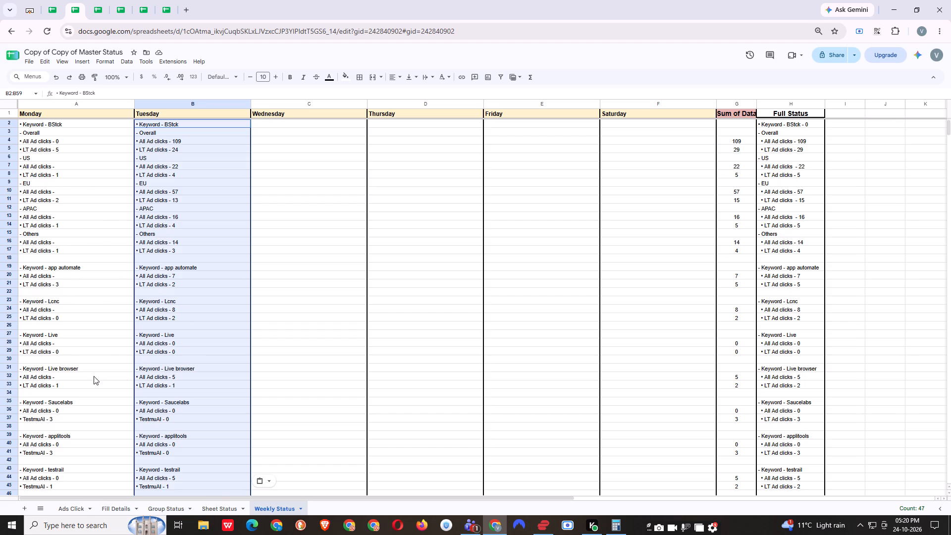
pyautogui.scroll(-2, 106, 421)
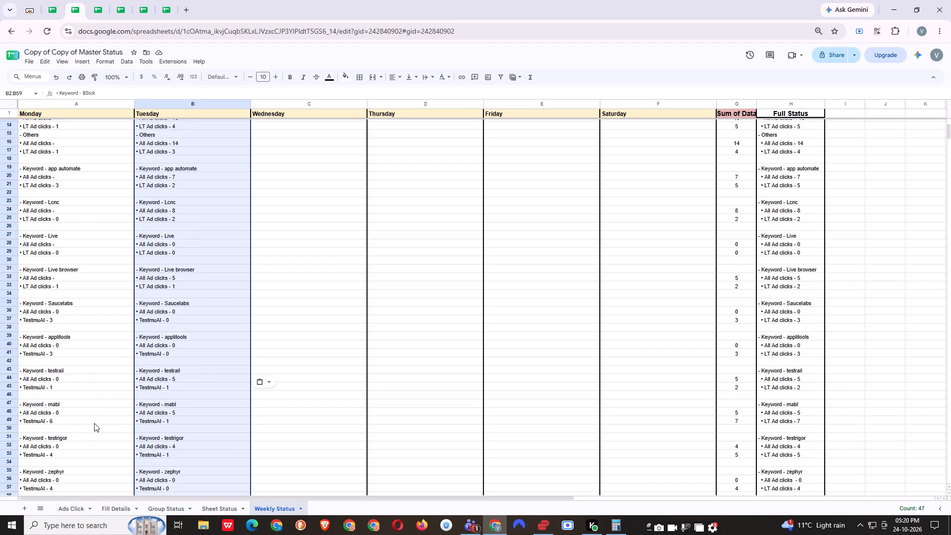
pyautogui.scroll(-2, 94, 423)
pyautogui.scroll(17, 76, 343)
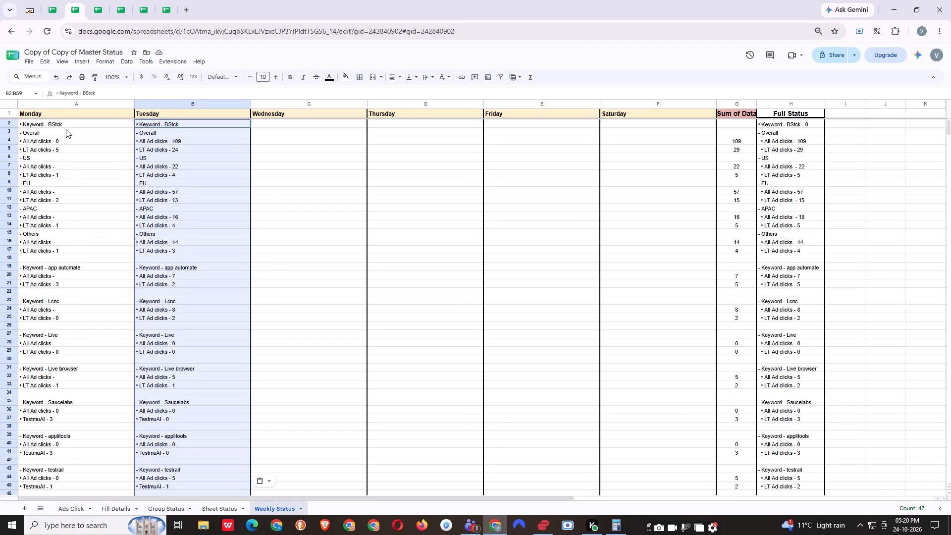
pyautogui.hotkey('ctrl', 'z')
# Paste the copied status block over the Monday column entries in Weekly Status, starting at cell A2.
pyautogui.click(72, 123)
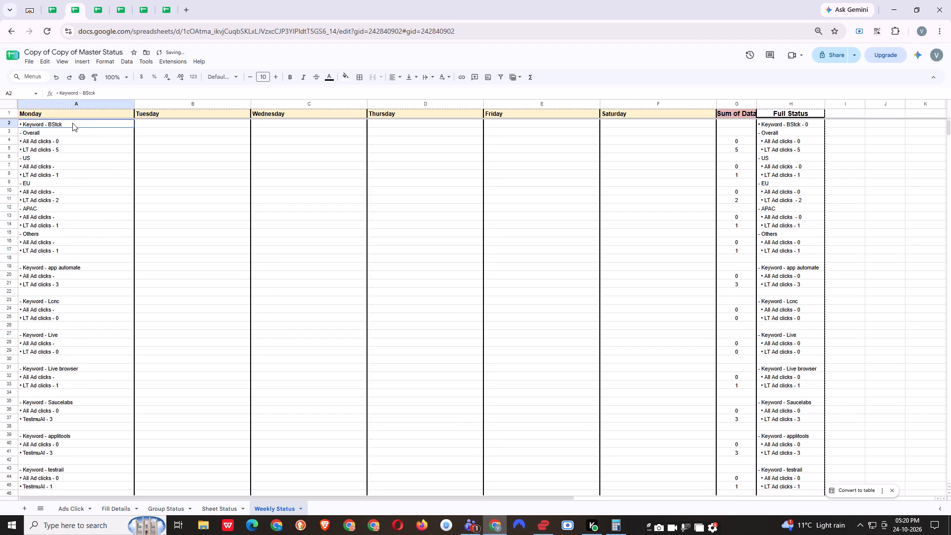
pyautogui.hotkey('ctrl', 'v')
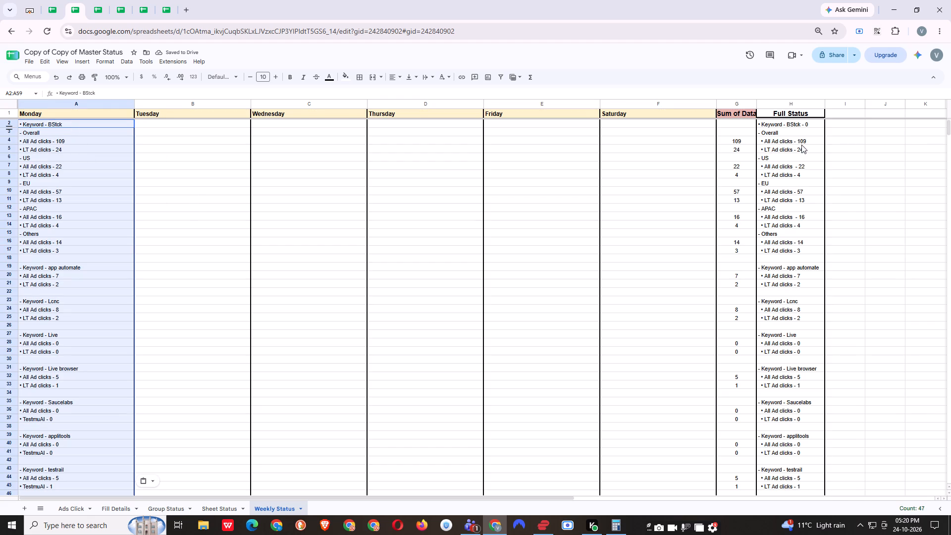
# Review the Monday keyword entries in Weekly Status alongside the Sum of Data and Full Status columns, down to G2 Comparision.
pyautogui.scroll(-5, 222, 337)
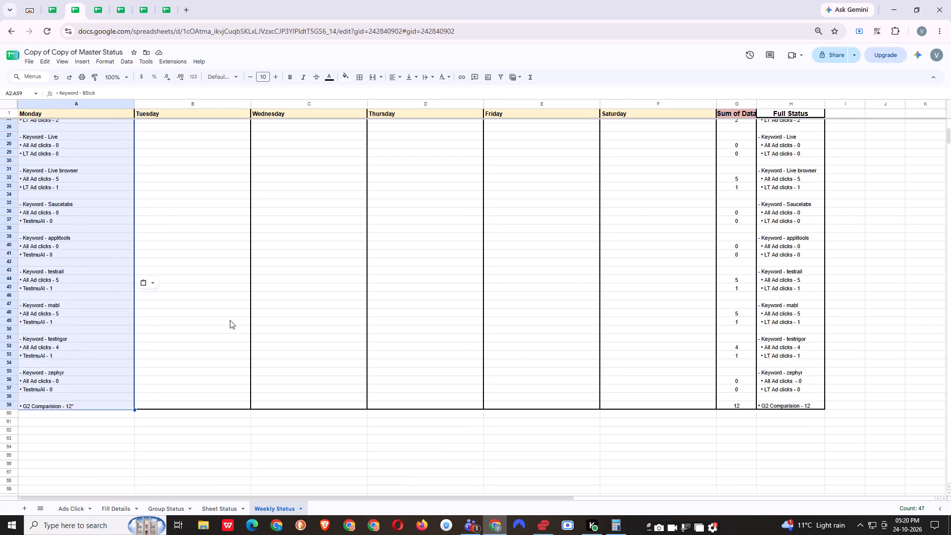
pyautogui.scroll(-1, 230, 320)
pyautogui.click(205, 411)
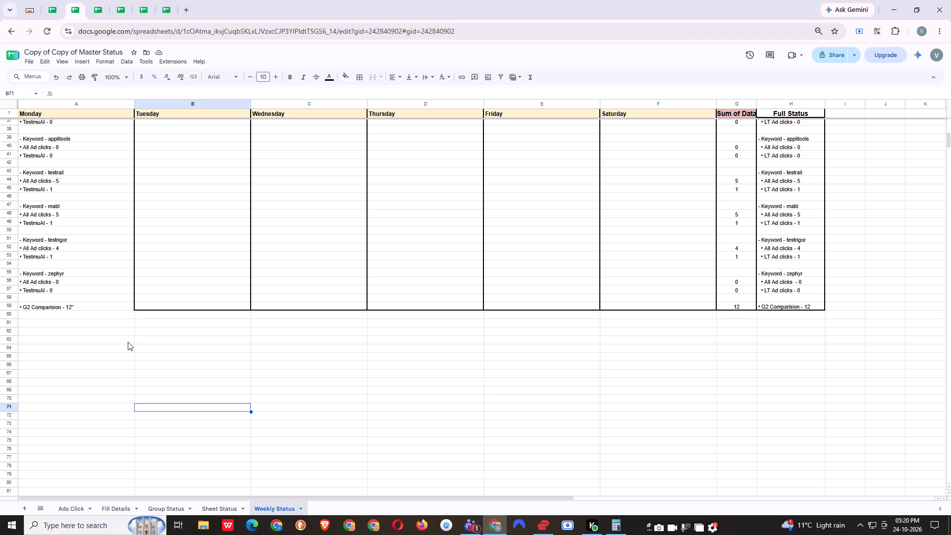
pyautogui.scroll(18, 128, 342)
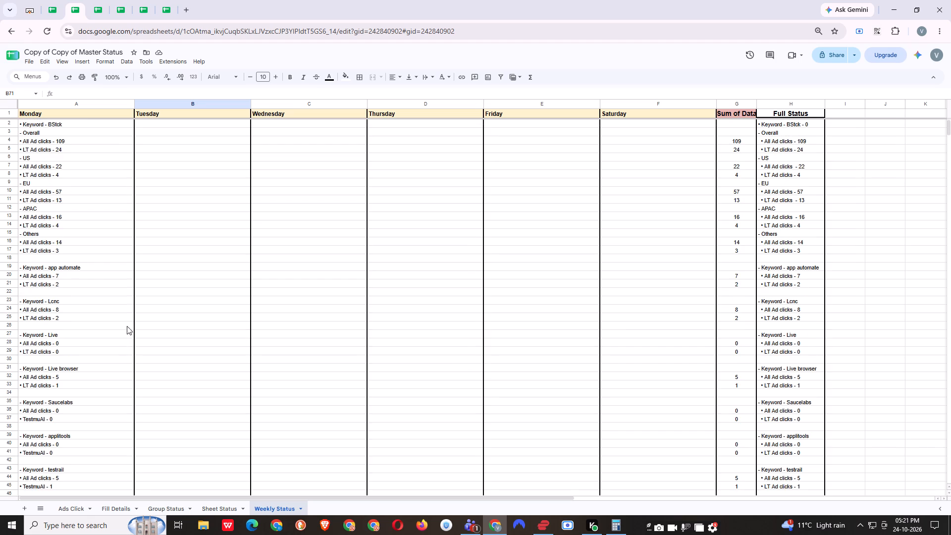
pyautogui.scroll(-11, 127, 321)
pyautogui.scroll(20, 129, 331)
pyautogui.scroll(4, 129, 331)
# Switch to the task test spreadsheet's Ads Clicked Tracker and view the top rows around the 24-Oct-26 column.
pyautogui.click(166, 8)
pyautogui.scroll(2, 349, 339)
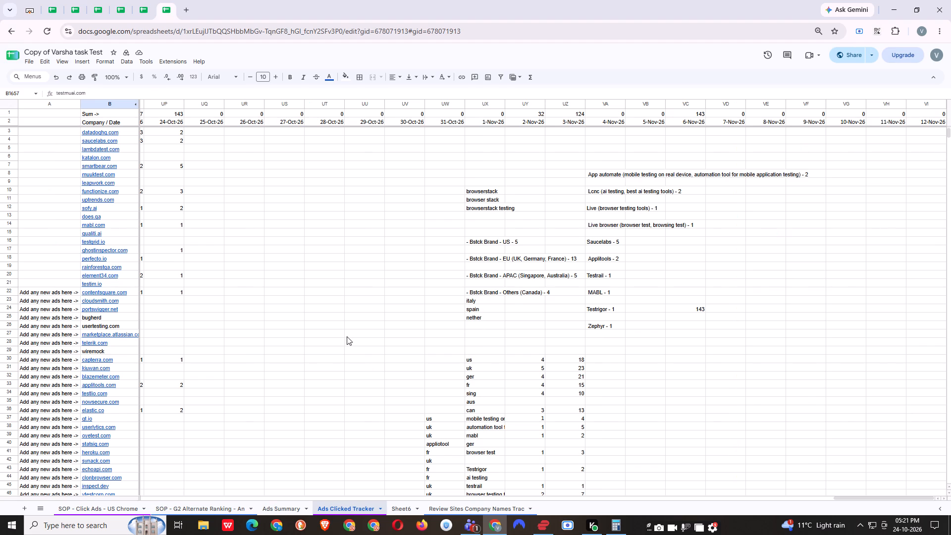
pyautogui.scroll(10, 346, 336)
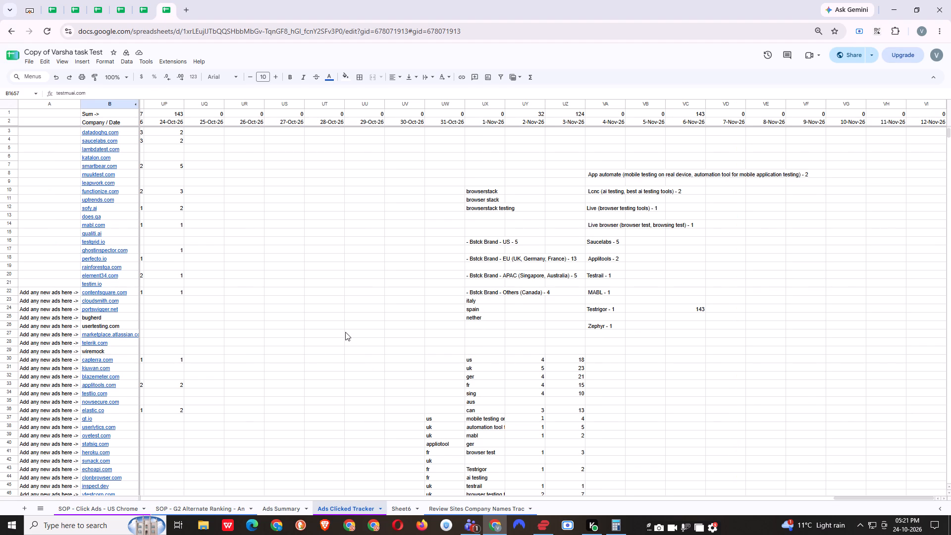
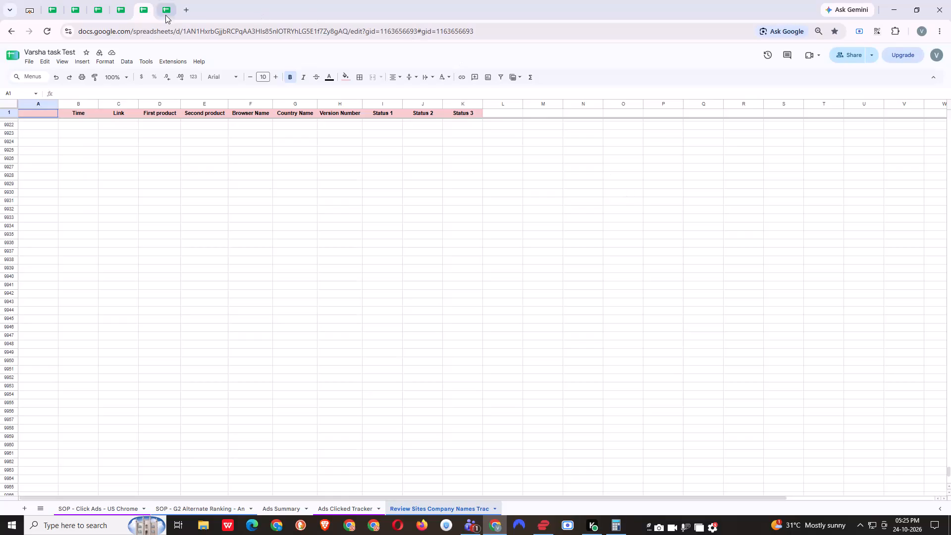
# In Copy of Copy of Master Status, view the Fill Details sheet's top rows and reload the spreadsheet to refresh the Automatic column.
pyautogui.click(85, 6)
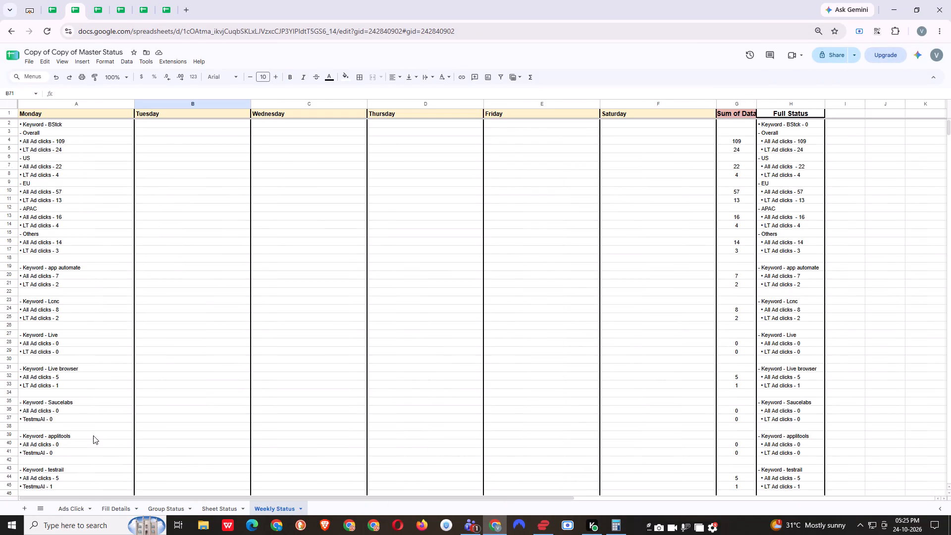
pyautogui.click(71, 515)
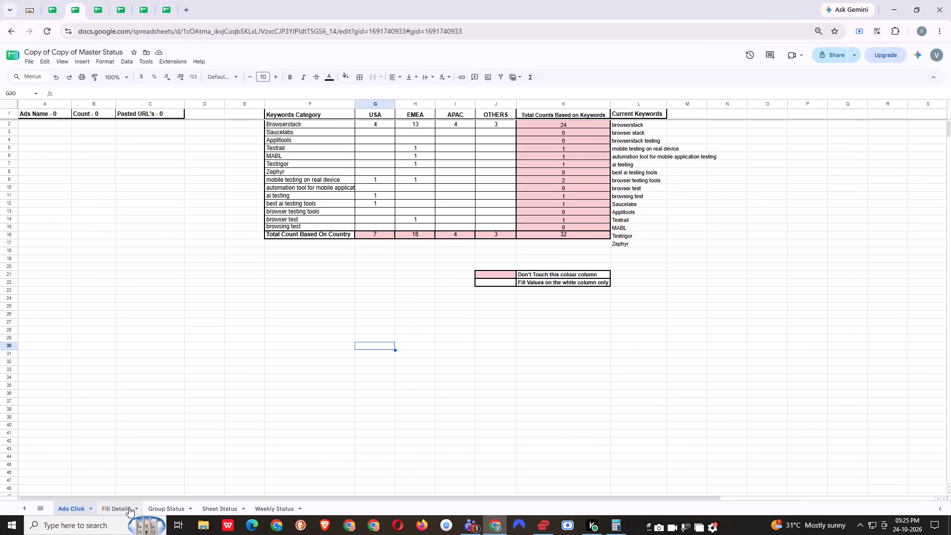
pyautogui.click(154, 513)
pyautogui.click(109, 504)
pyautogui.scroll(2, 48, 213)
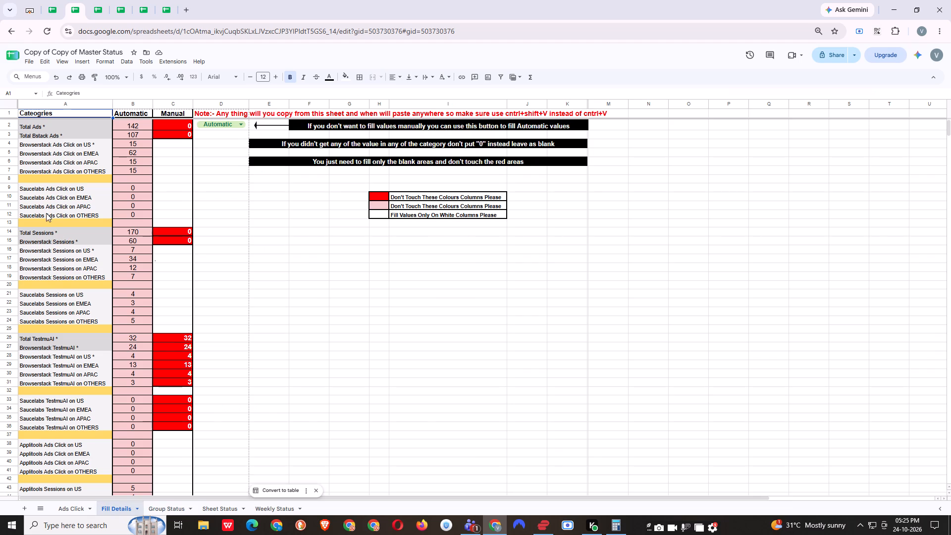
pyautogui.scroll(2, 46, 213)
pyautogui.click(46, 31)
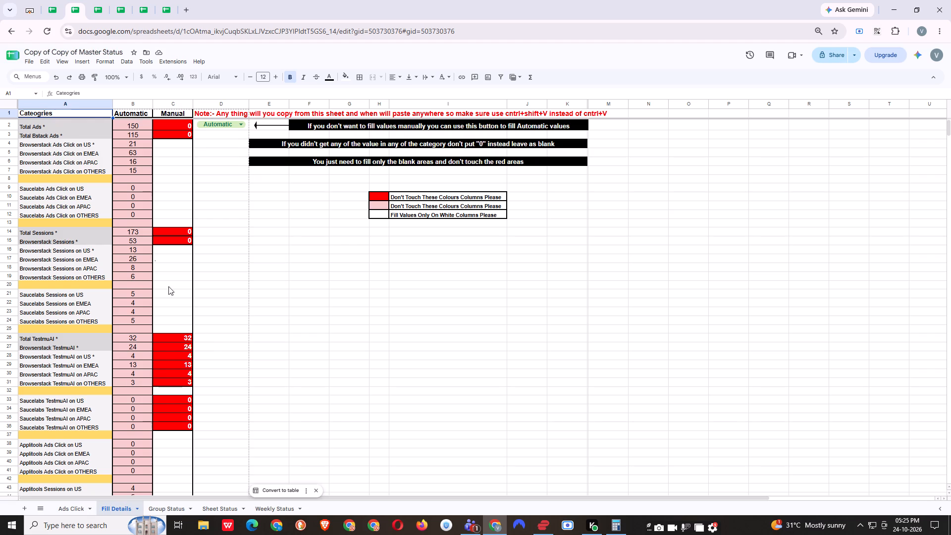
pyautogui.click(50, 31)
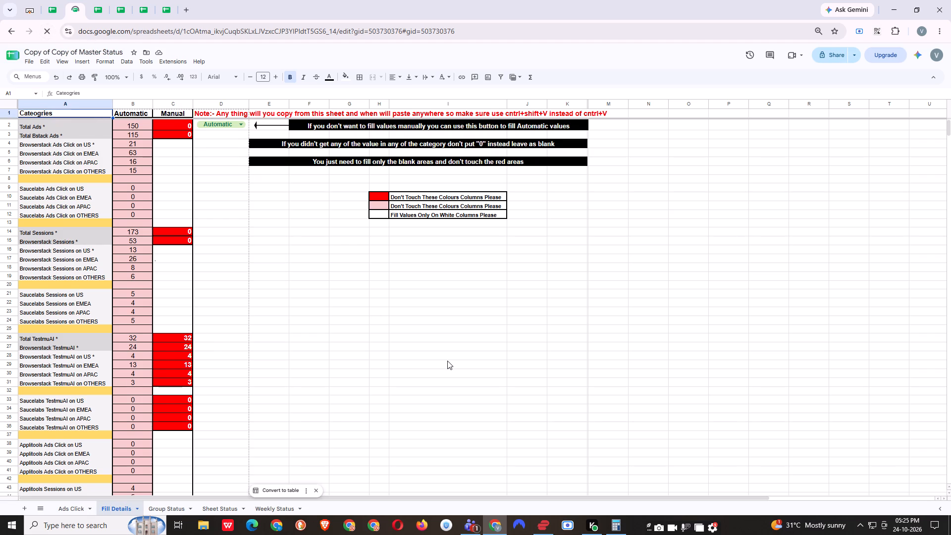
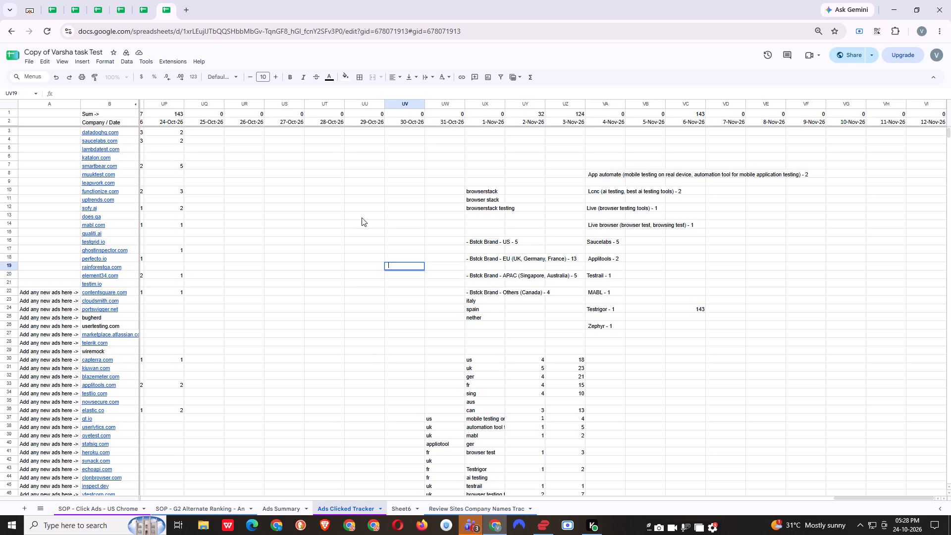
# In E225 Tracking Sheet's Shift Tracker, enter 0 as the Ad Sessions volume in Varsha's 23-Oct-2026 rows.
pyautogui.click(53, 0)
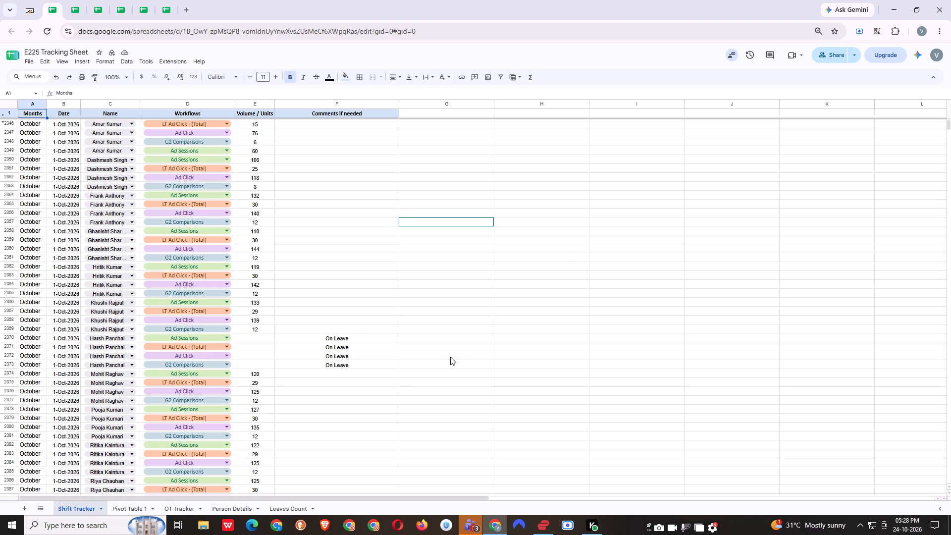
pyautogui.scroll(-20, 450, 325)
pyautogui.scroll(-6, 450, 325)
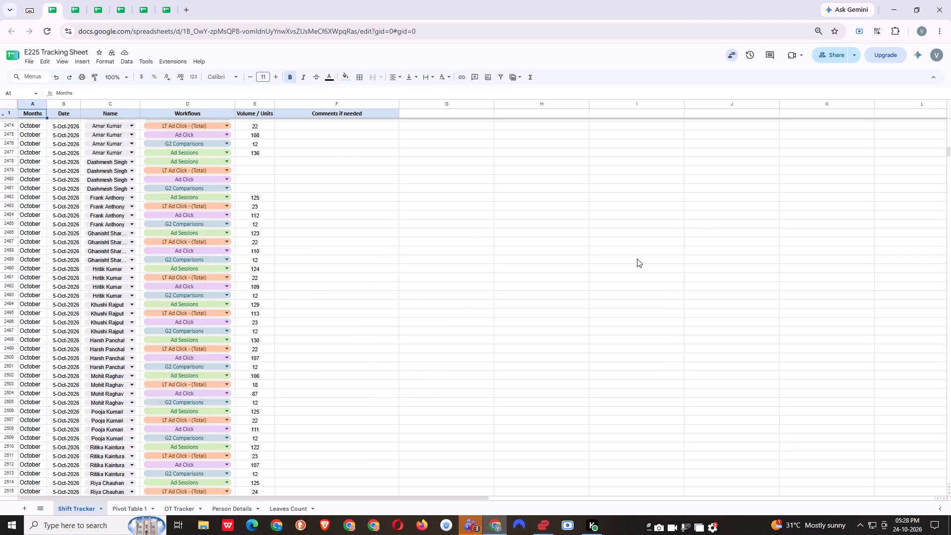
pyautogui.scroll(-2, 637, 259)
pyautogui.moveTo(950, 160); pyautogui.dragTo(950, 409)
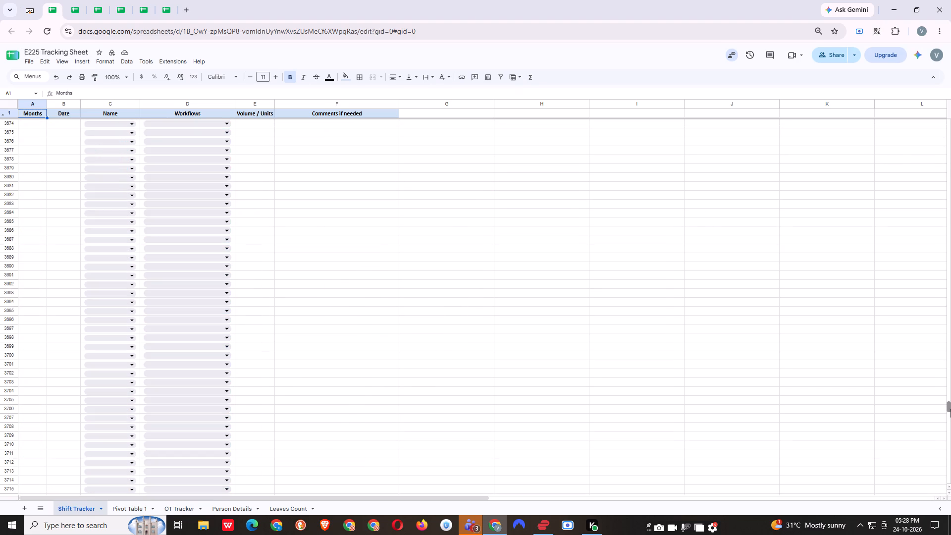
pyautogui.moveTo(950, 409); pyautogui.dragTo(950, 386)
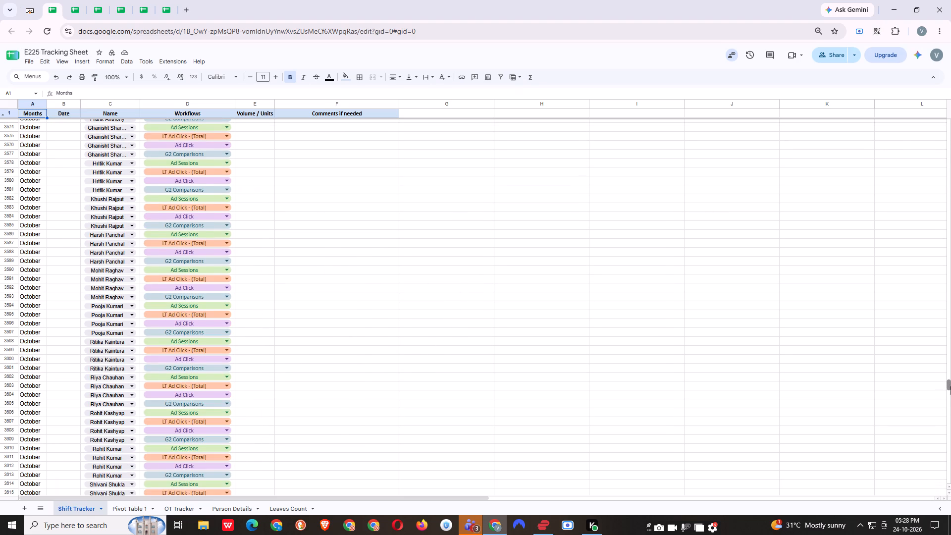
pyautogui.moveTo(950, 386); pyautogui.dragTo(950, 351)
pyautogui.scroll(-2, 337, 402)
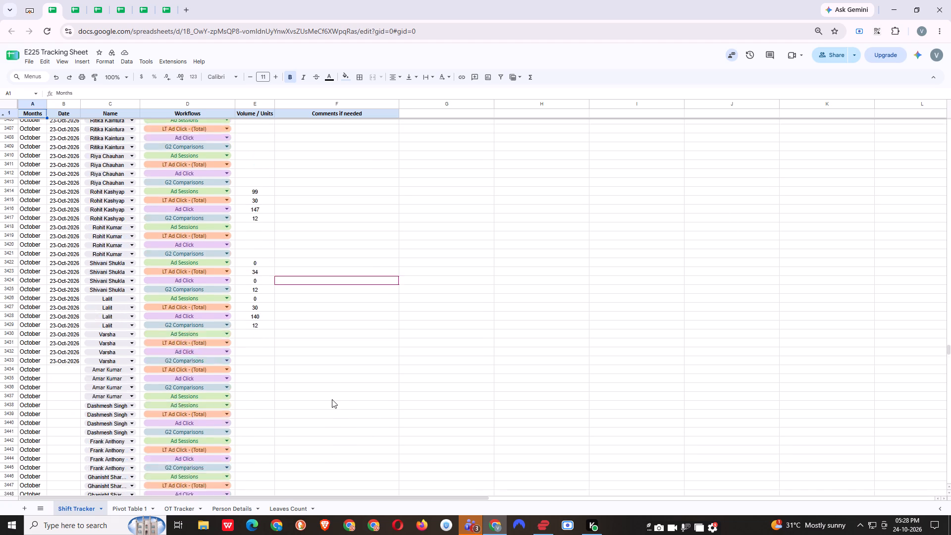
pyautogui.scroll(-1, 332, 399)
pyautogui.click(245, 234)
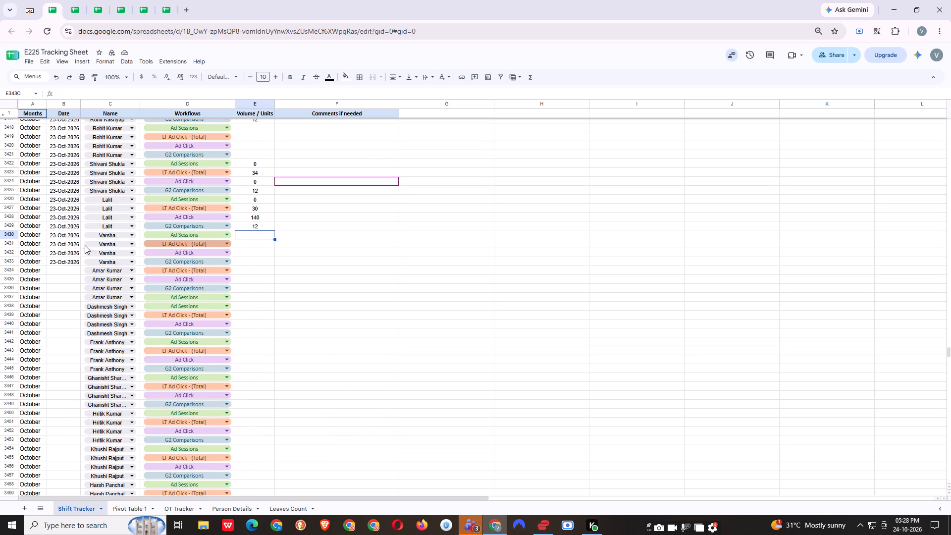
pyautogui.press('0')
pyautogui.press('Down')
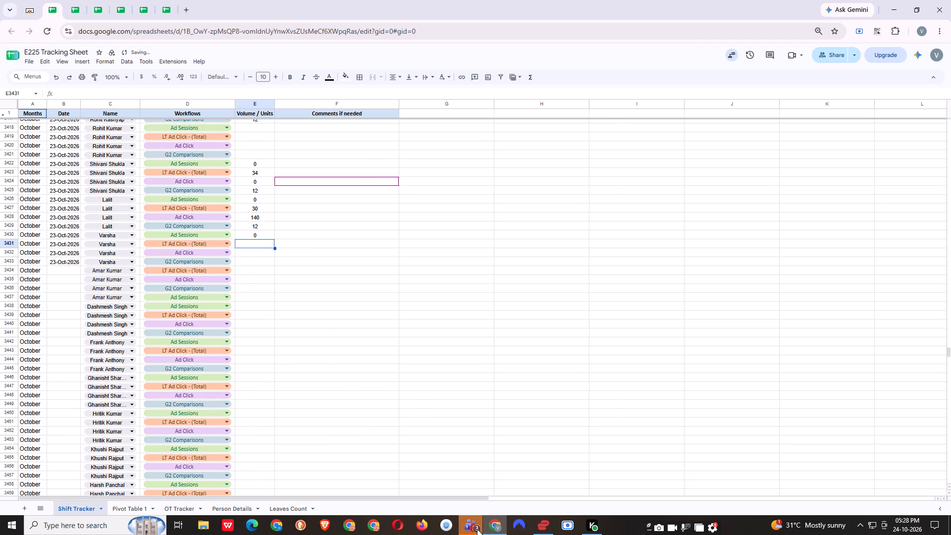
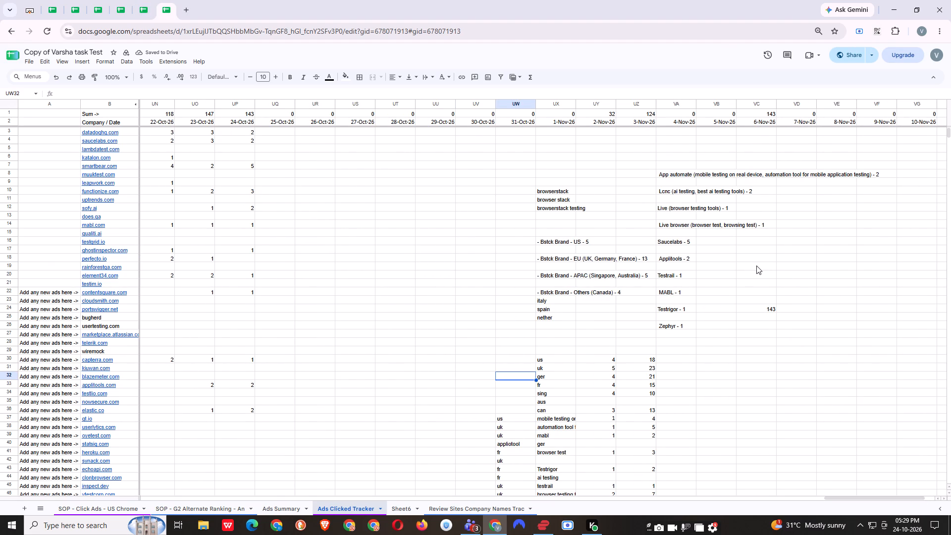
# Find testmu in the Ads Clicked Tracker and enter 34 as Varsha's 23-Oct-2026 LT Ad Click - (Total) volume in Shift Tracker.
pyautogui.hotkey('ctrl', 'f')
pyautogui.write('testmu')
pyautogui.press('Return')
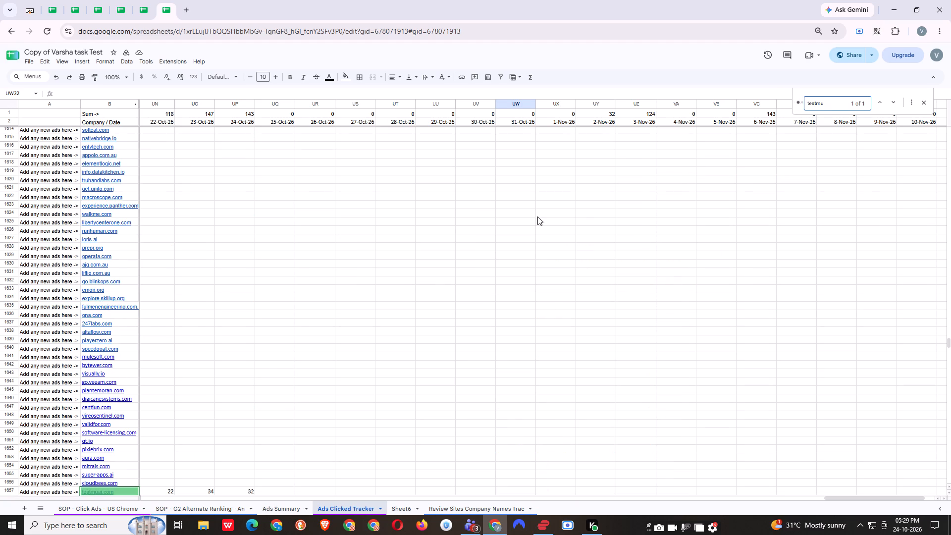
pyautogui.scroll(-1, 261, 370)
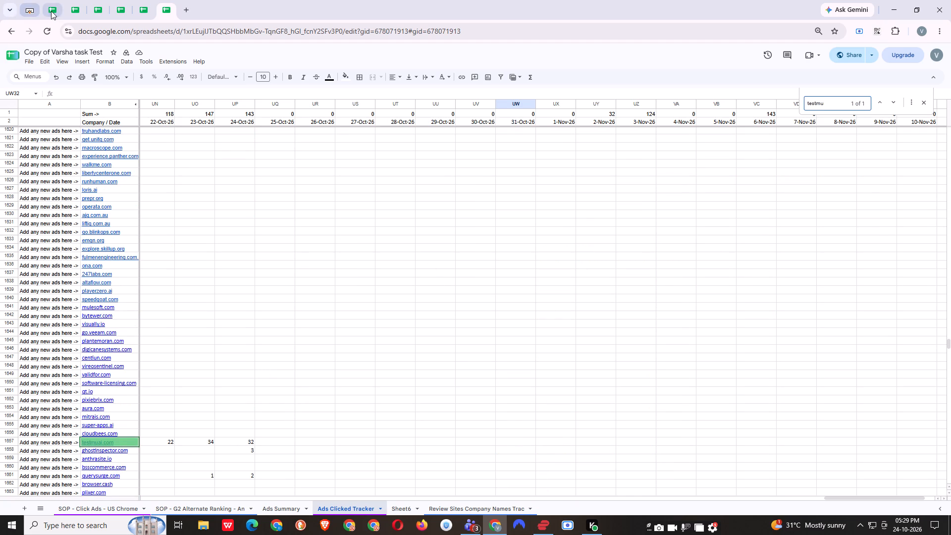
pyautogui.click(51, 11)
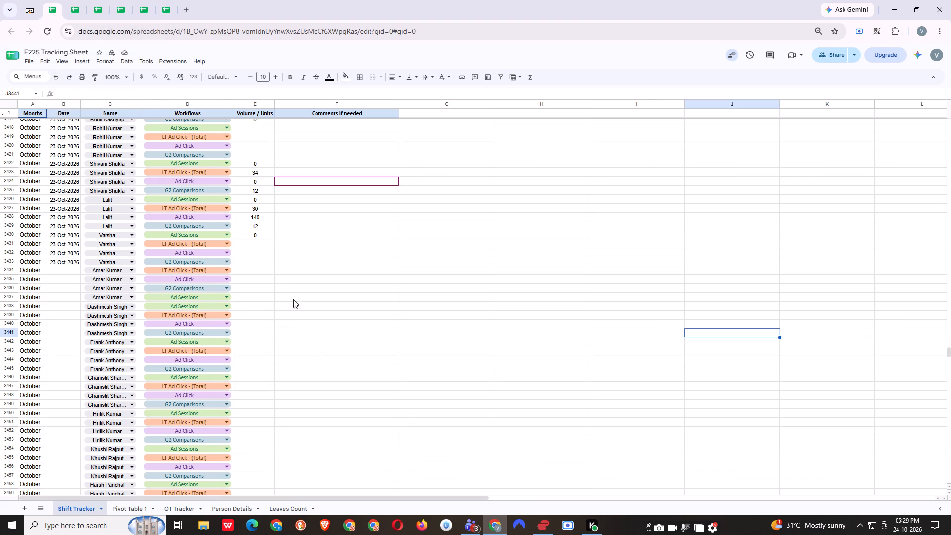
pyautogui.click(255, 243)
pyautogui.write('34')
pyautogui.press('Down')
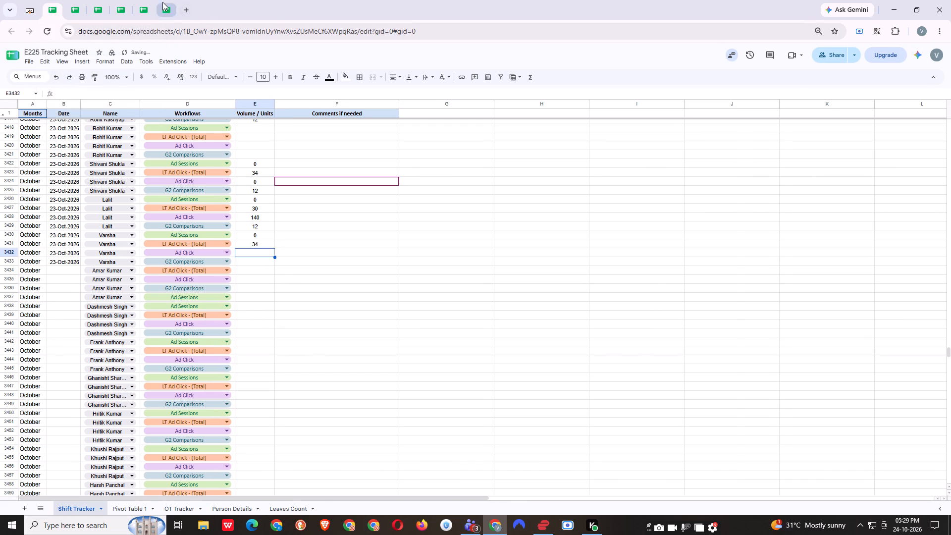
# Enter 147 for Ad Click and 12 for G2 Comparisons in Varsha's 23-Oct-2026 rows of Shift Tracker.
pyautogui.click(163, 5)
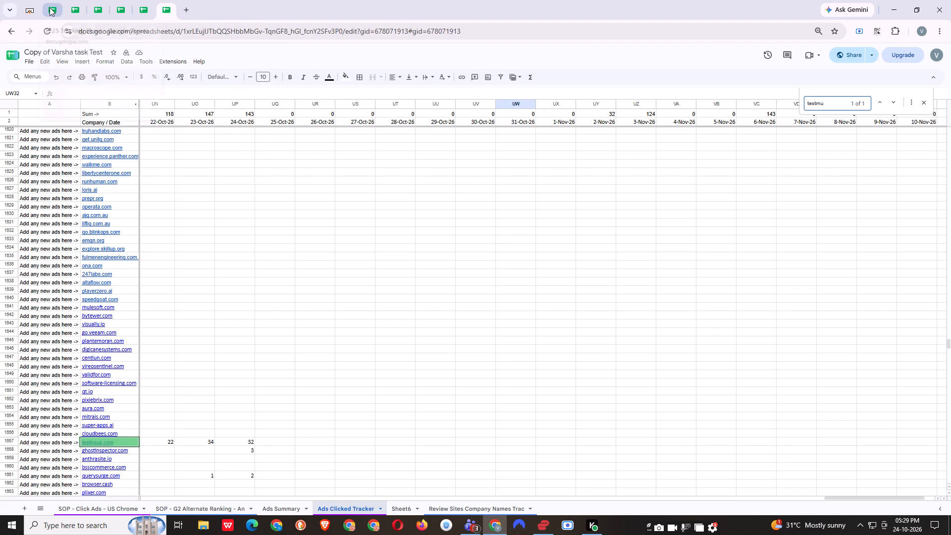
pyautogui.click(50, 7)
pyautogui.write('147')
pyautogui.press('Down')
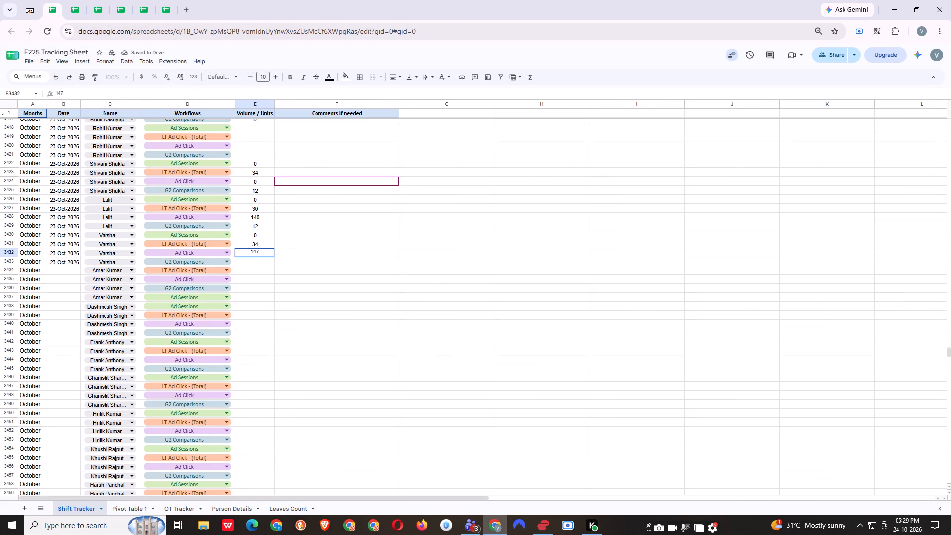
pyautogui.write('12')
pyautogui.click(328, 337)
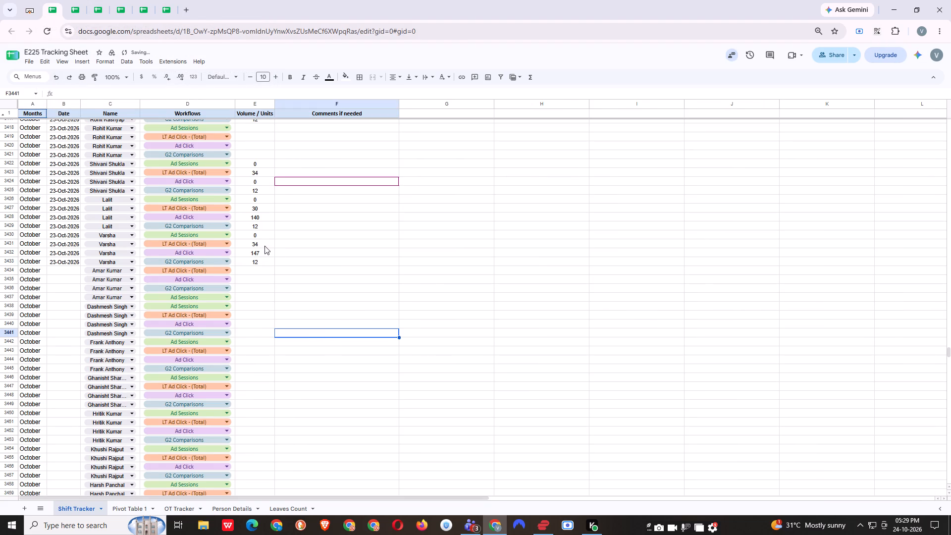
# Cross-check Varsha's 23-Oct-2026 volumes in Shift Tracker against the 23-Oct-26 column of the Ads Clicked Tracker.
pyautogui.click(165, 4)
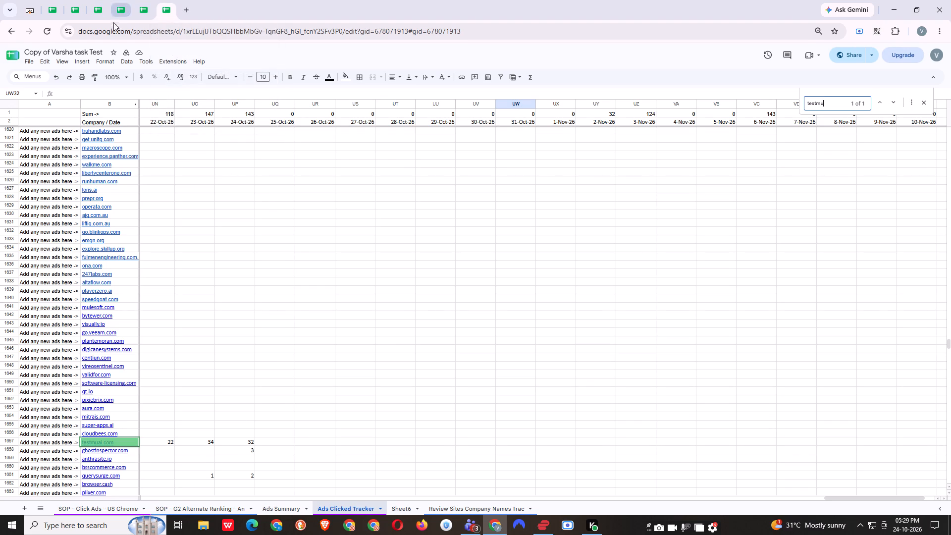
pyautogui.click(53, 10)
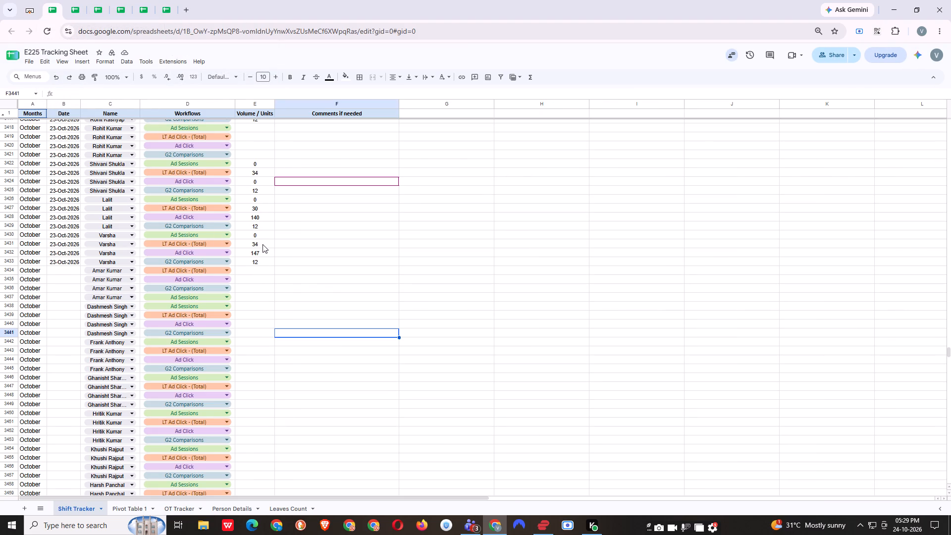
pyautogui.click(163, 7)
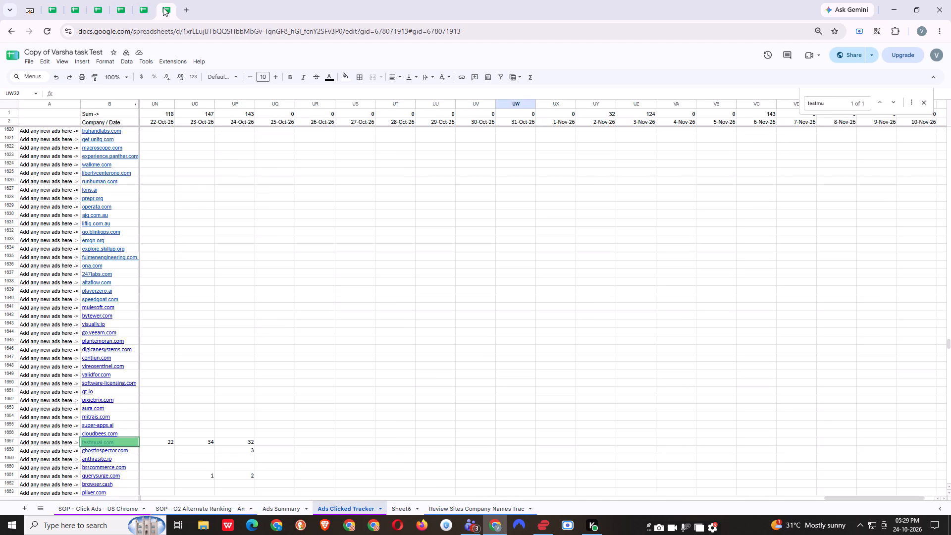
pyautogui.click(53, 9)
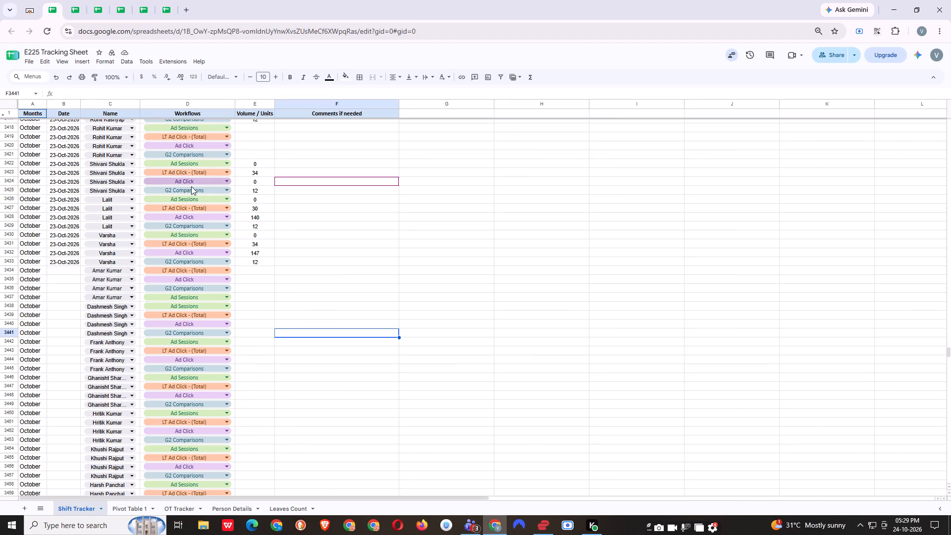
pyautogui.click(169, 3)
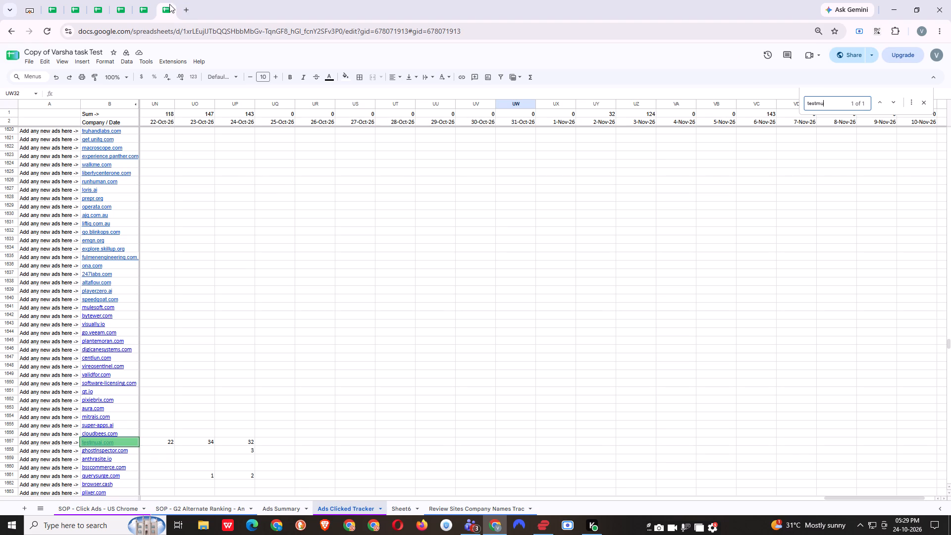
pyautogui.click(54, 10)
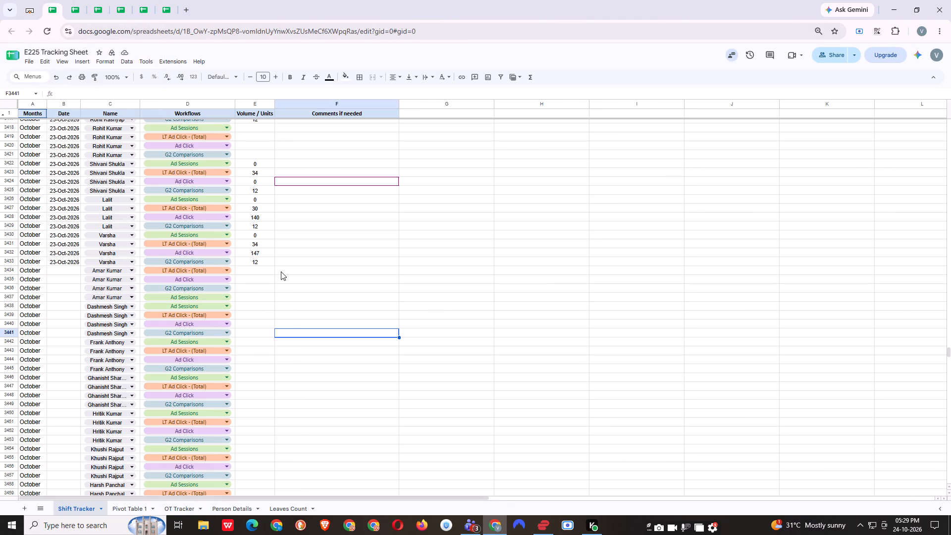
pyautogui.click(163, 13)
pyautogui.click(48, 10)
# In Copy of Varsha task Test's Ads Clicked Tracker, copy the 24-Oct-26 and 25-Oct-26 columns from row 3 to the last row.
pyautogui.click(166, 7)
pyautogui.scroll(6, 404, 418)
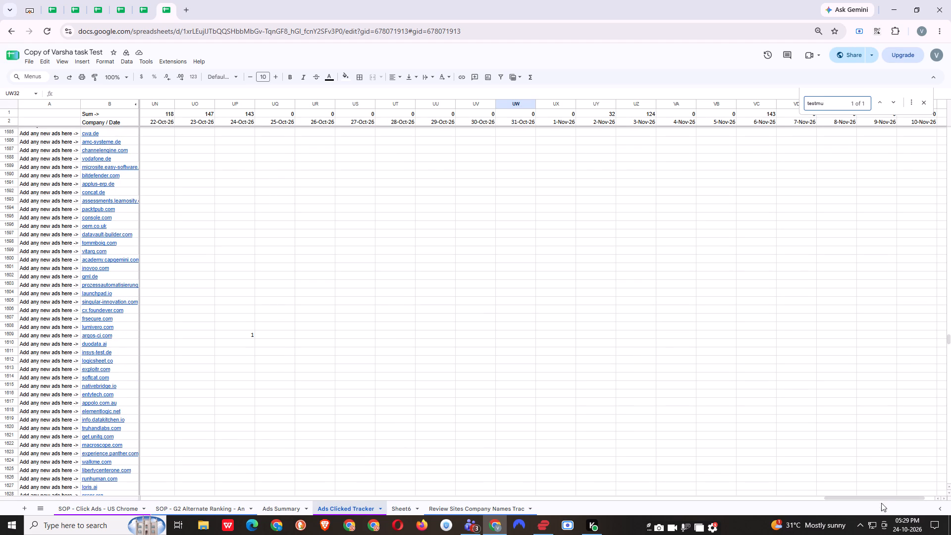
pyautogui.moveTo(882, 499); pyautogui.dragTo(898, 499)
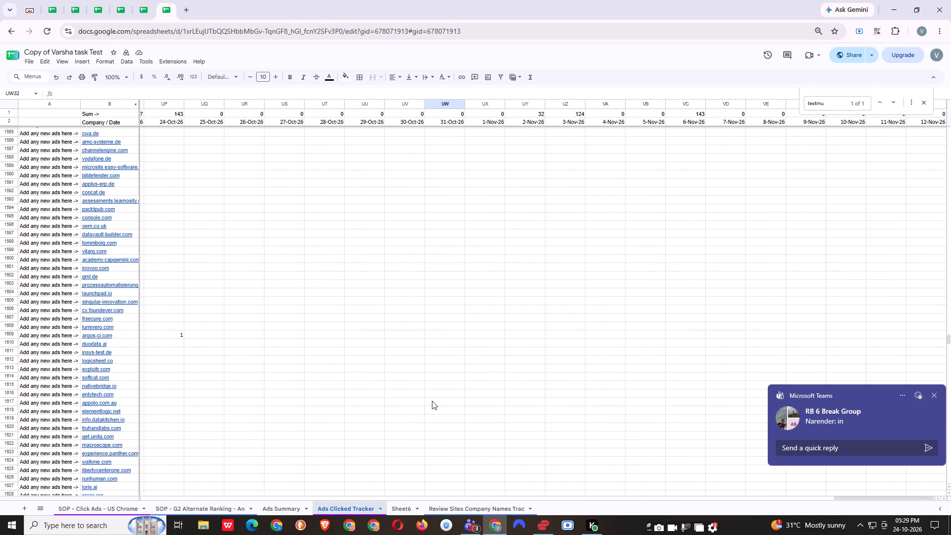
pyautogui.scroll(17, 432, 401)
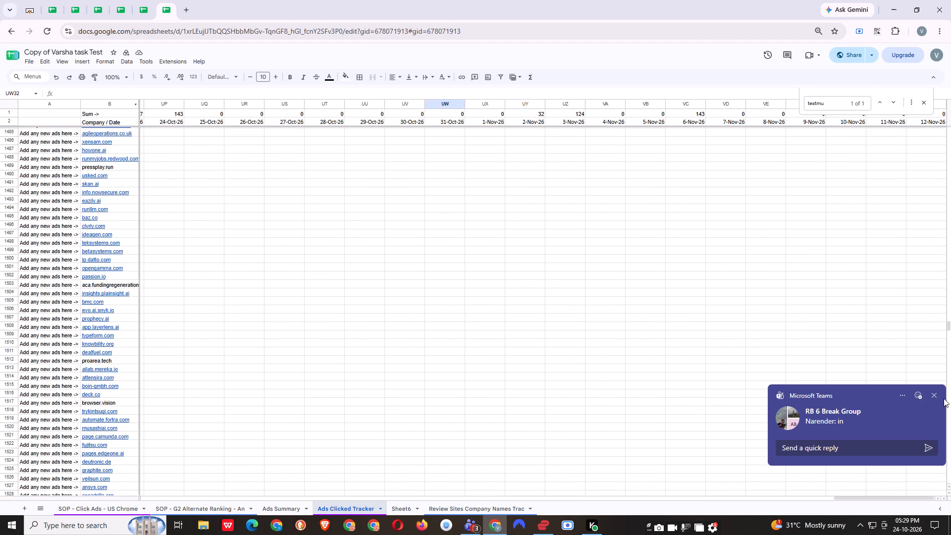
pyautogui.click(935, 394)
pyautogui.scroll(20, 469, 397)
pyautogui.scroll(6, 469, 397)
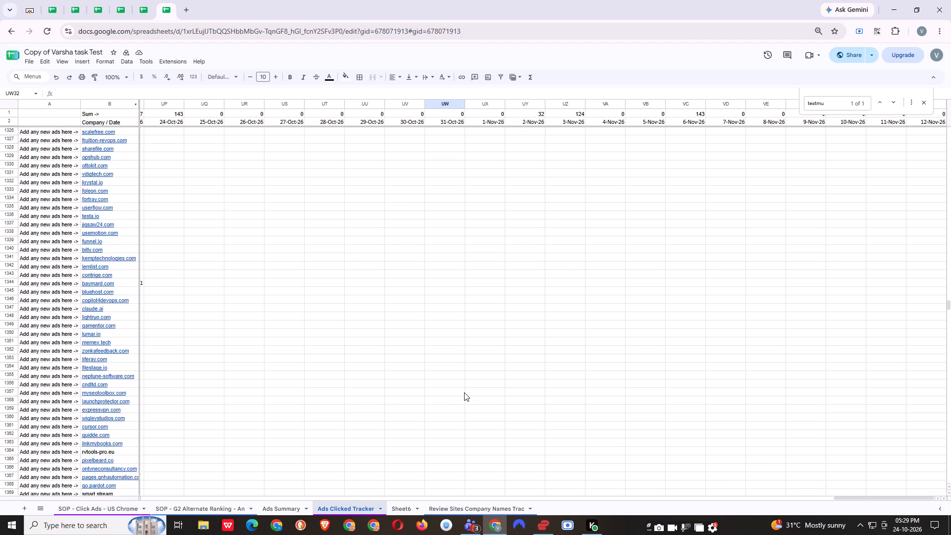
pyautogui.scroll(20, 464, 392)
pyautogui.scroll(20, 464, 392)
pyautogui.scroll(1, 464, 392)
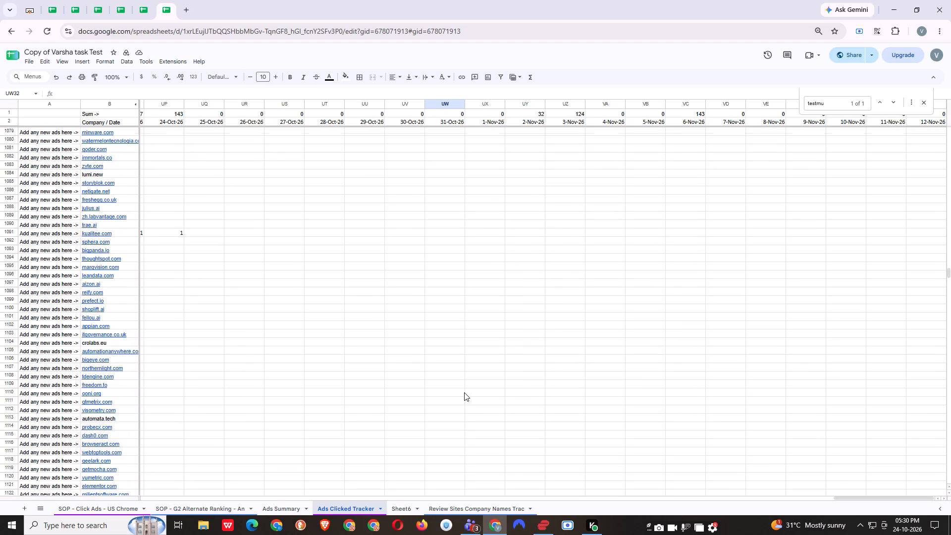
pyautogui.scroll(20, 464, 392)
pyautogui.scroll(9, 464, 392)
pyautogui.scroll(4, 928, 404)
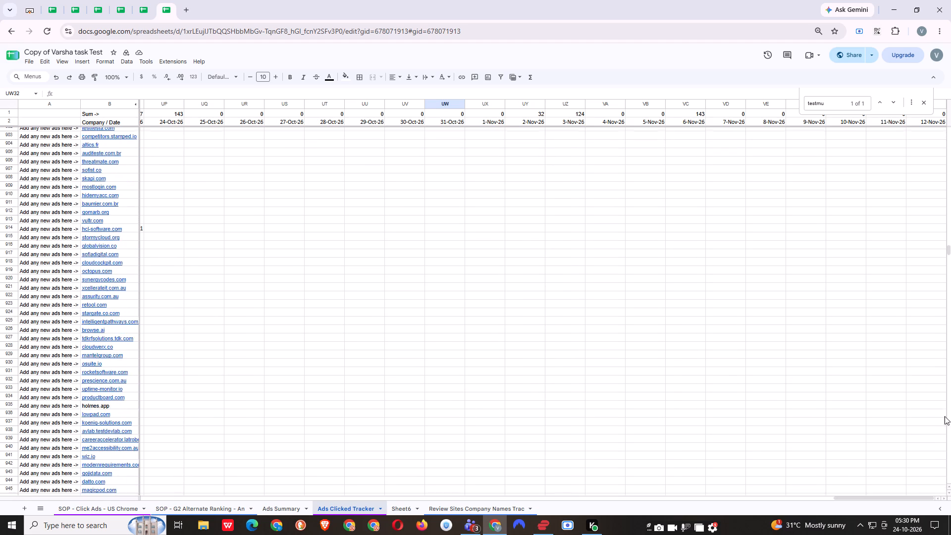
pyautogui.scroll(4, 943, 364)
pyautogui.moveTo(950, 245); pyautogui.dragTo(950, 183)
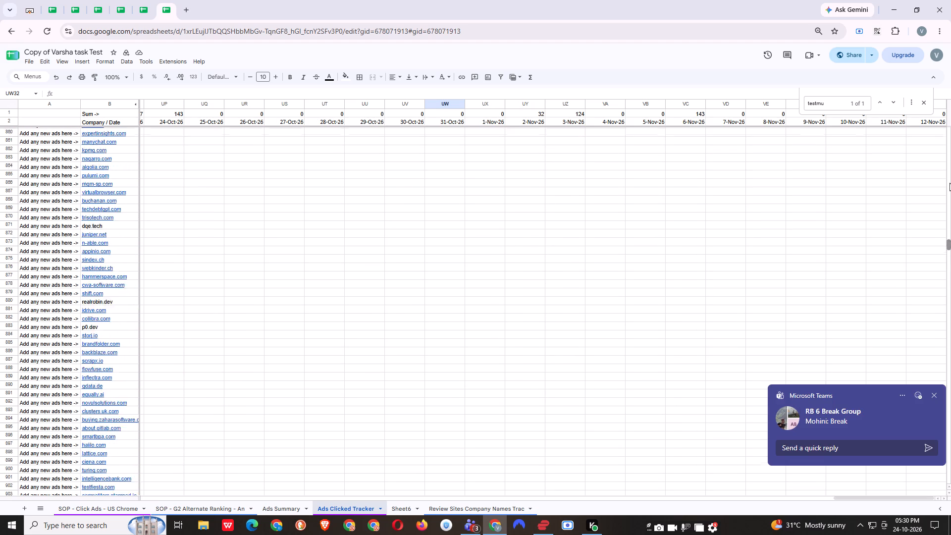
pyautogui.moveTo(950, 183); pyautogui.dragTo(947, 109)
pyautogui.scroll(5, 744, 335)
pyautogui.scroll(4, 736, 534)
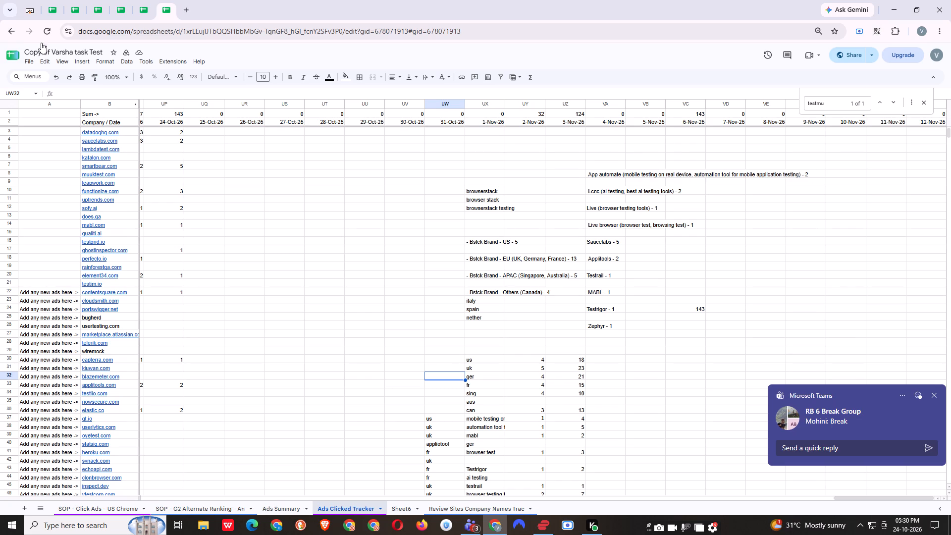
pyautogui.scroll(5, 208, 253)
pyautogui.moveTo(169, 133); pyautogui.dragTo(205, 534)
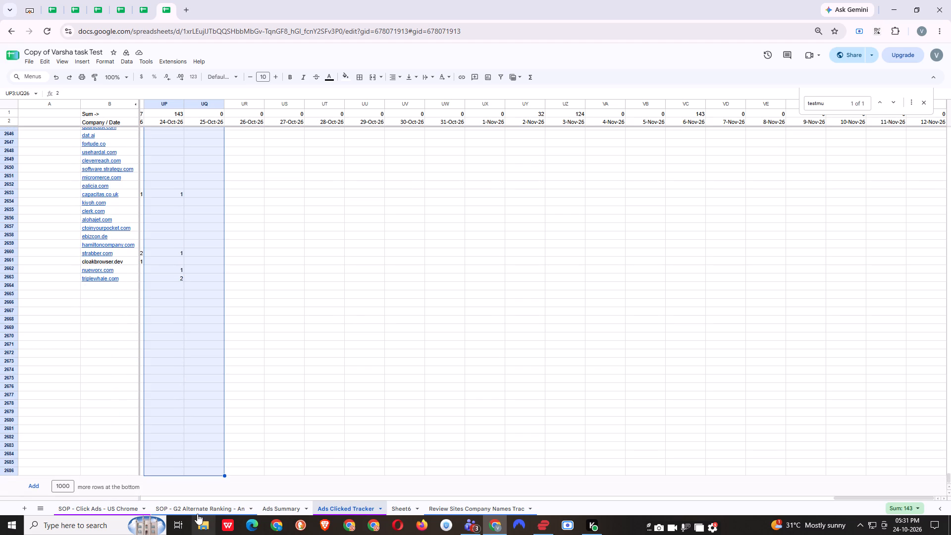
pyautogui.rightClick(177, 312)
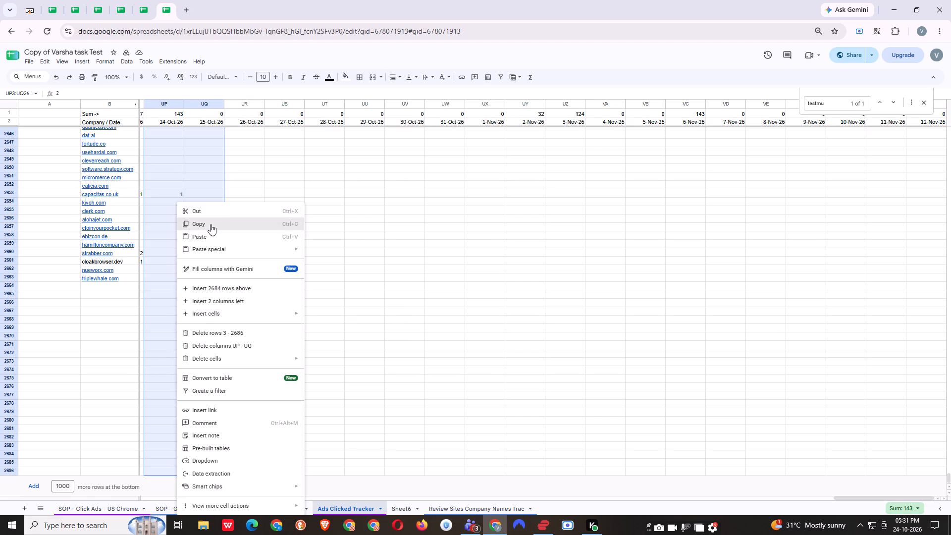
pyautogui.click(211, 223)
# Paste the copied counts into Varsha task Test's Ads Clicked Tracker, starting at row 3 of the 24-Oct-26 column.
pyautogui.click(144, 12)
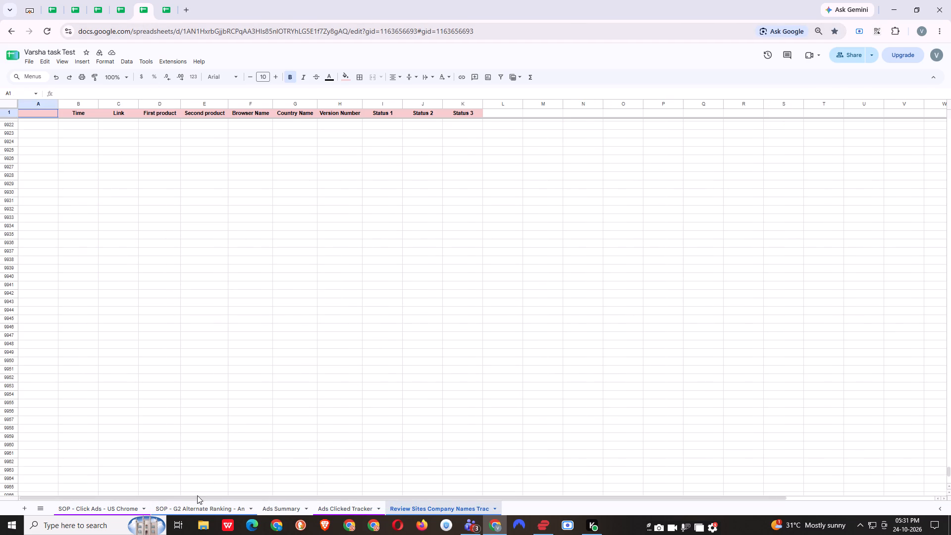
pyautogui.click(287, 510)
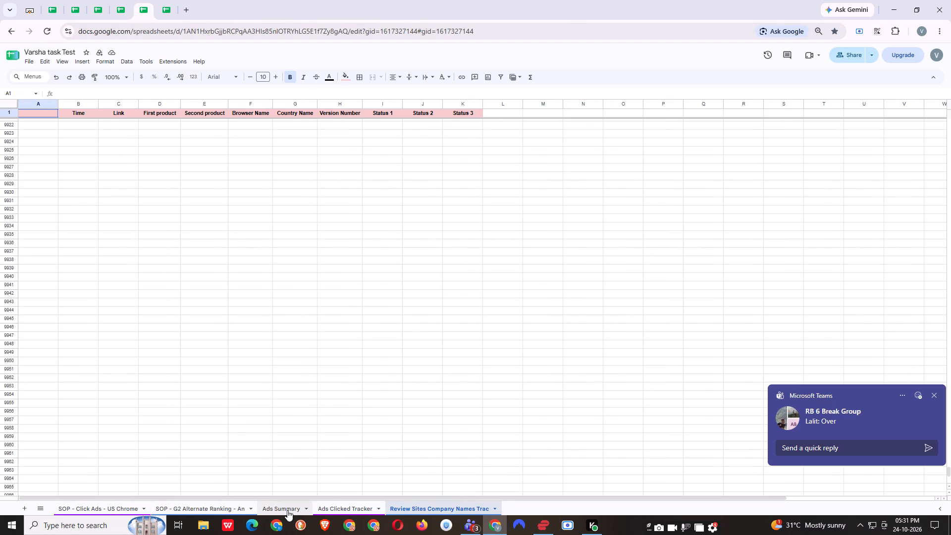
pyautogui.click(328, 507)
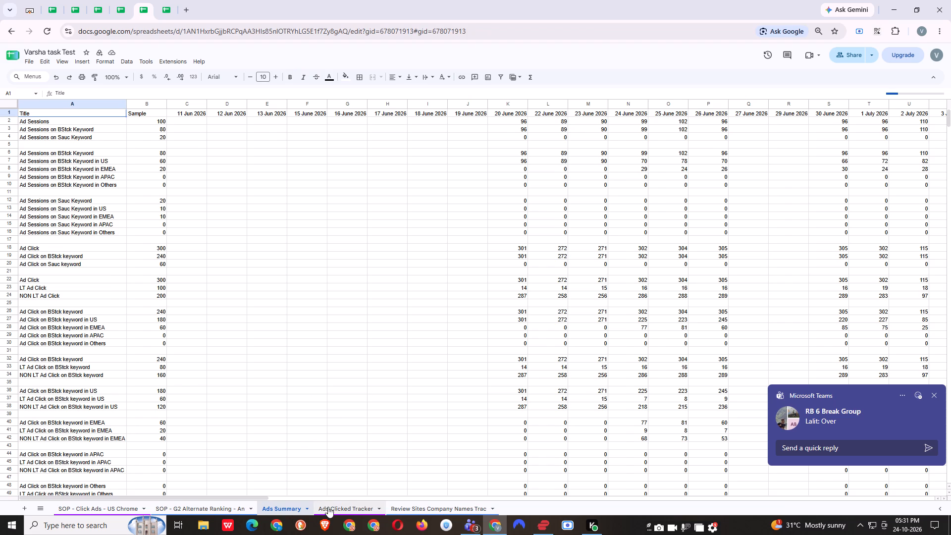
pyautogui.scroll(3, 446, 250)
pyautogui.click(409, 132)
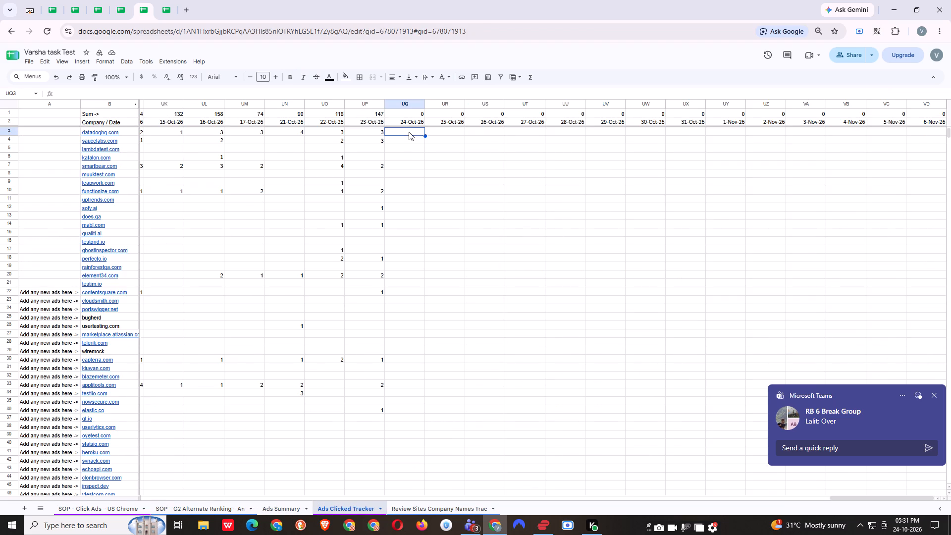
pyautogui.hotkey('ctrl', 'v')
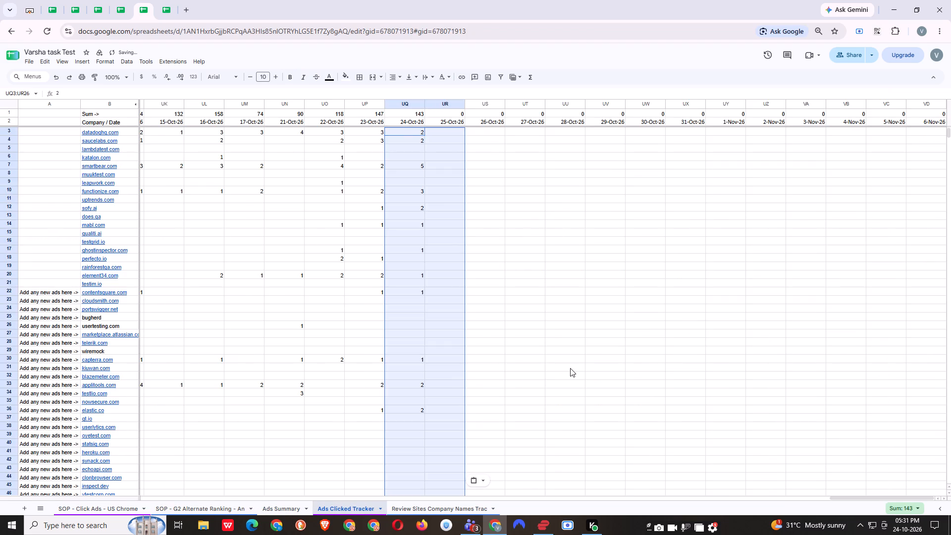
pyautogui.click(570, 368)
# Search Varsha task Test's Ads Clicked Tracker for testmu and check its 24-Oct-26 count.
pyautogui.hotkey('ctrl', 'f')
pyautogui.write('testmu')
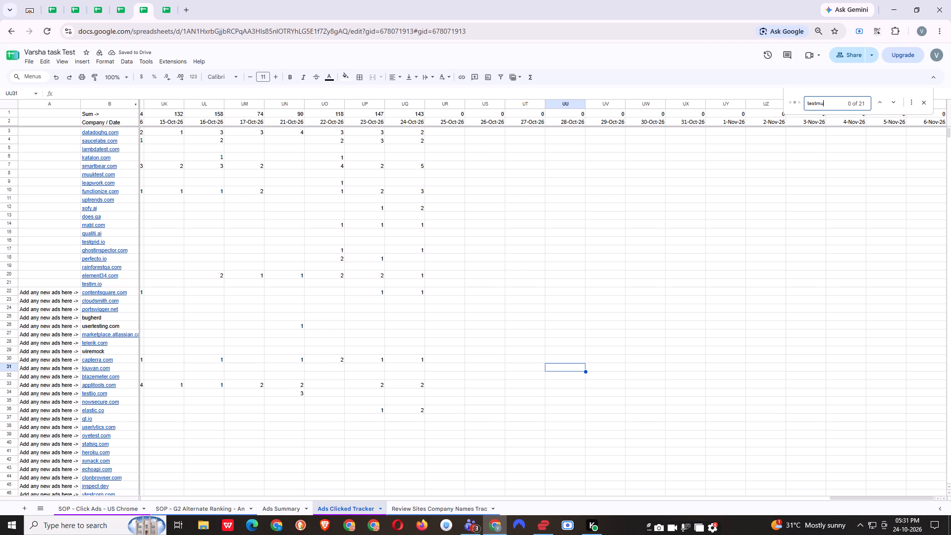
pyautogui.press('Return')
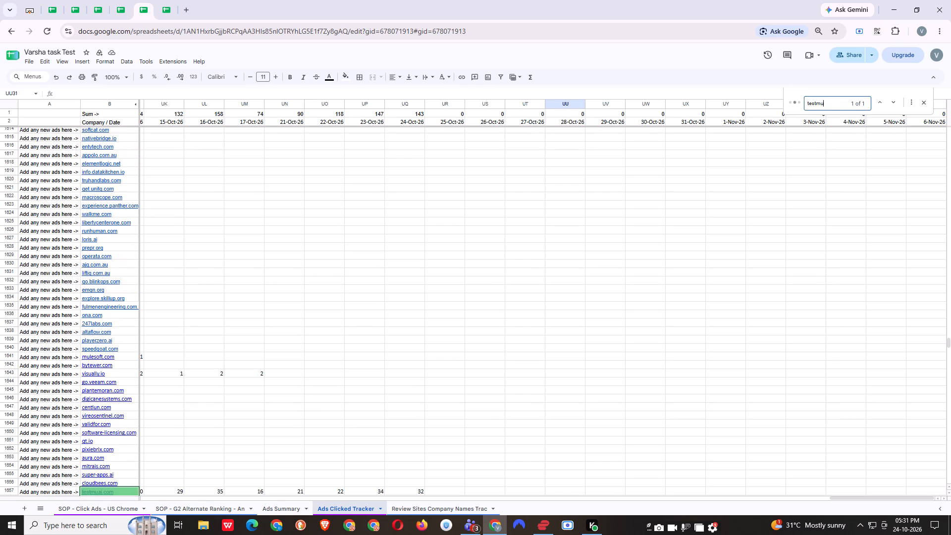
pyautogui.press('Return')
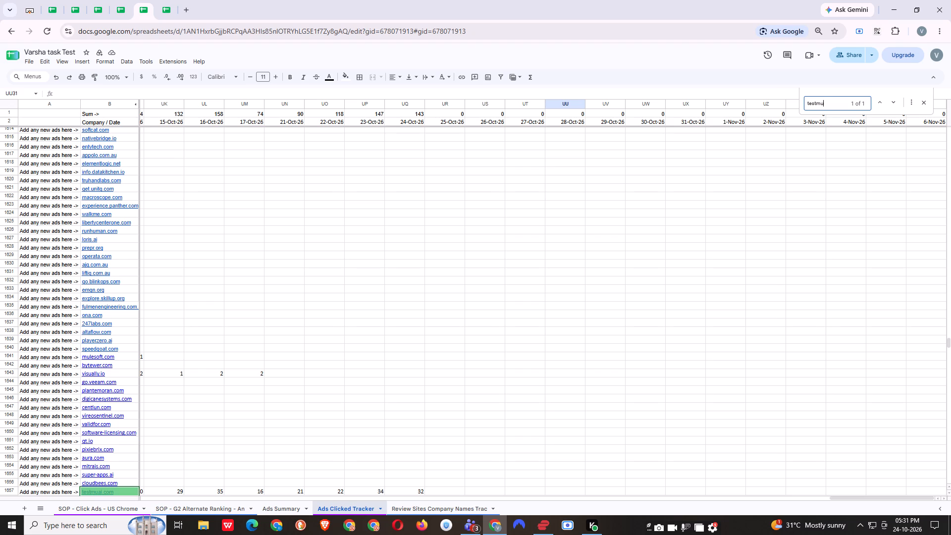
pyautogui.scroll(-2, 586, 330)
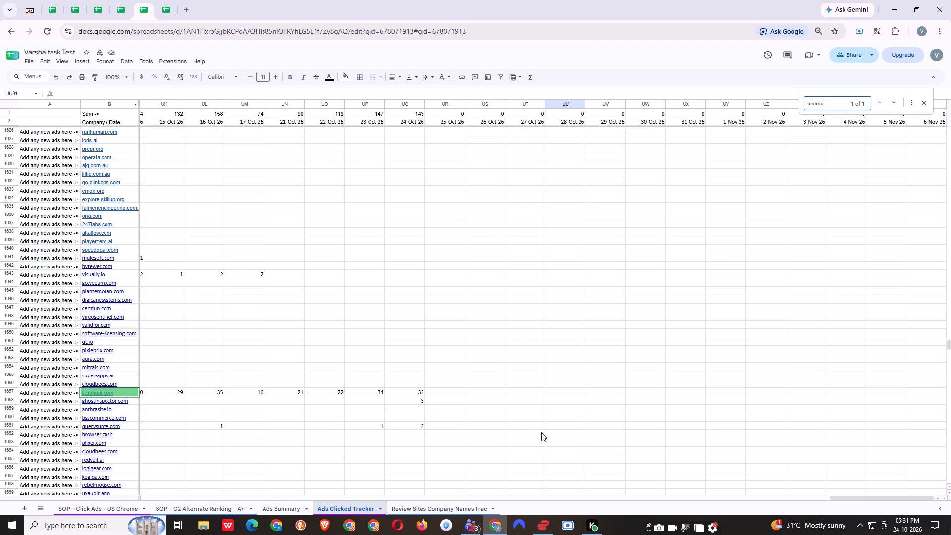
pyautogui.click(925, 105)
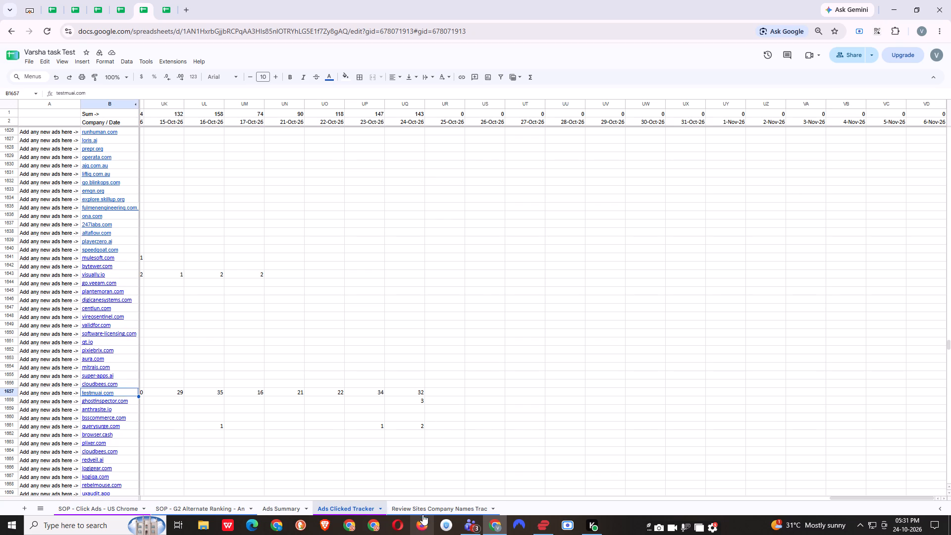
# In Varsha task Test's Review Sites Company Names Trac sheet, fill the column A date formula from row 9892 down to row 9985.
pyautogui.click(422, 507)
pyautogui.scroll(12, 325, 374)
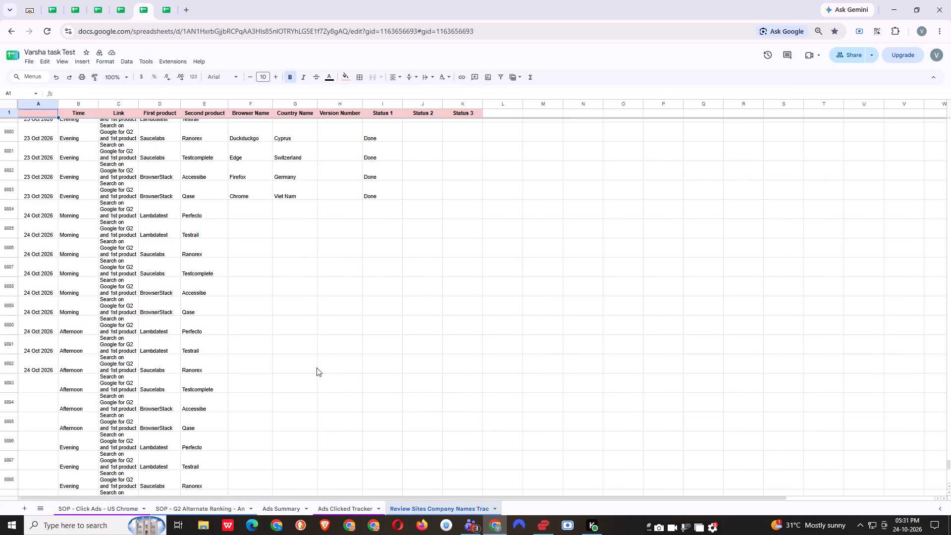
pyautogui.scroll(-2, 27, 311)
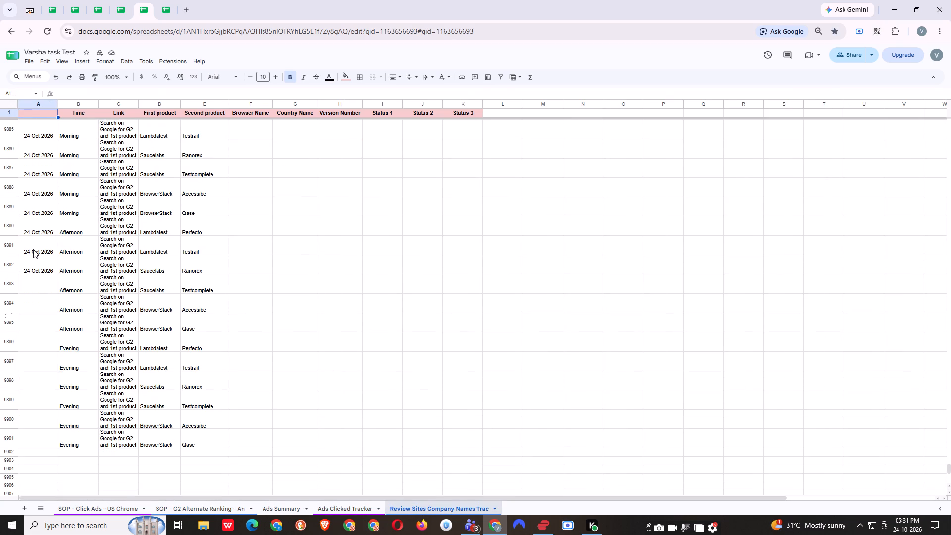
pyautogui.click(40, 266)
pyautogui.moveTo(56, 274); pyautogui.dragTo(56, 275)
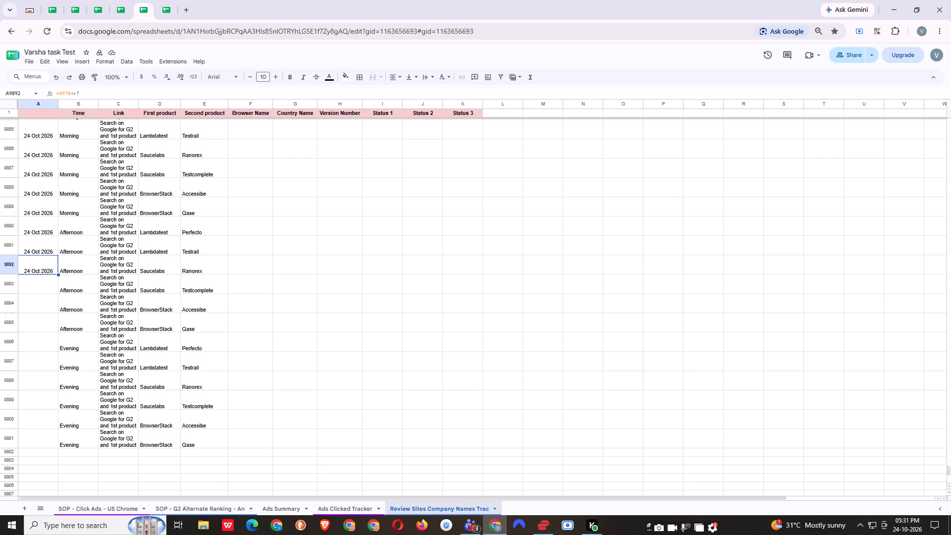
pyautogui.moveTo(56, 275); pyautogui.dragTo(43, 534)
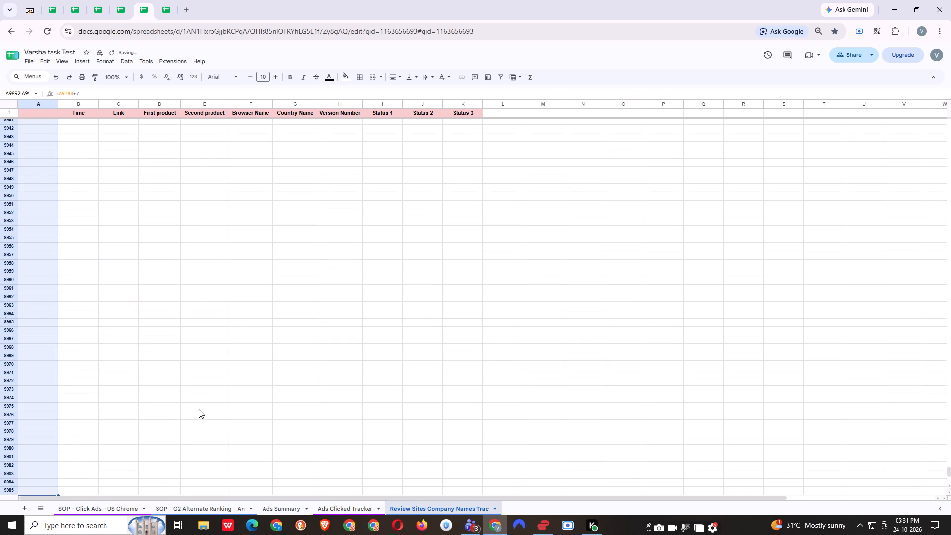
# Copy the Time, Link, First product and Second product cells of the 24 Oct 2026 block, rows 9884 to 9901.
pyautogui.scroll(20, 199, 410)
pyautogui.scroll(2, 199, 410)
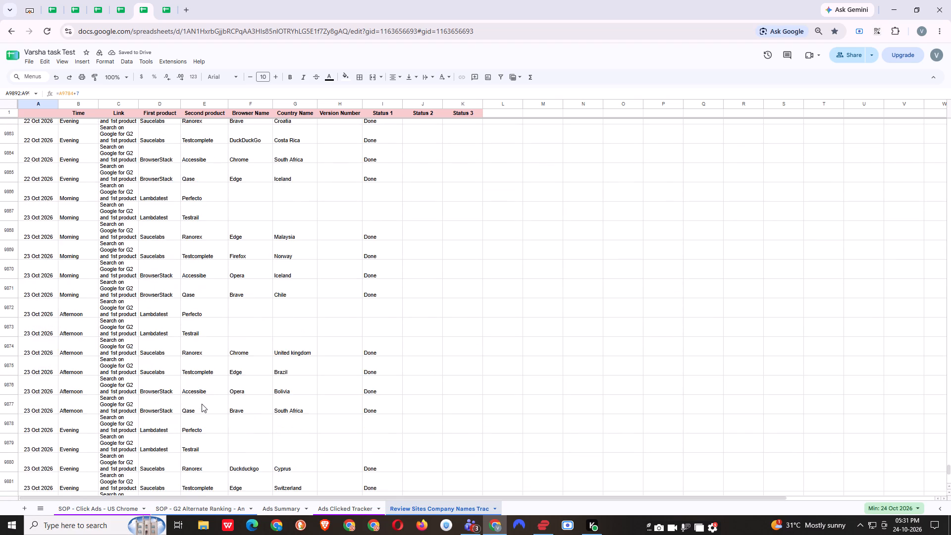
pyautogui.scroll(-8, 202, 404)
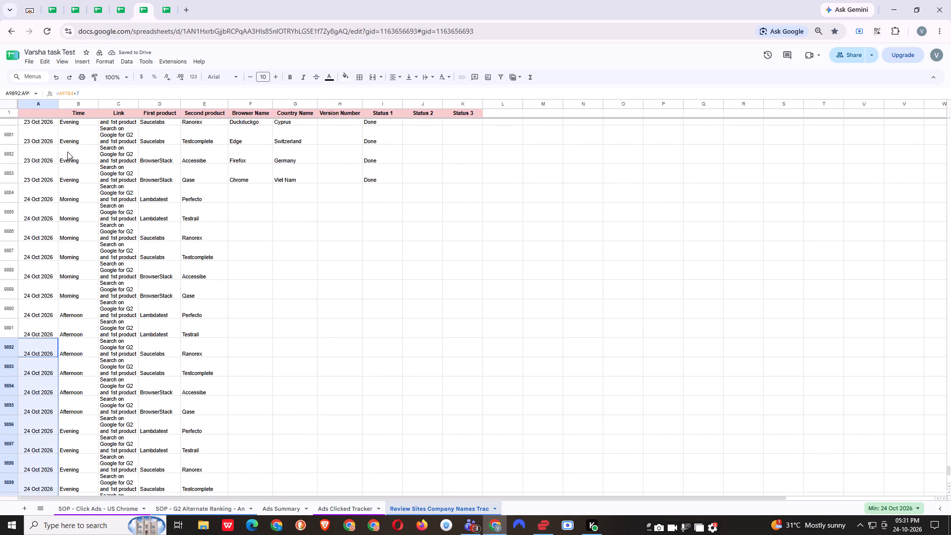
pyautogui.moveTo(68, 149); pyautogui.dragTo(224, 485)
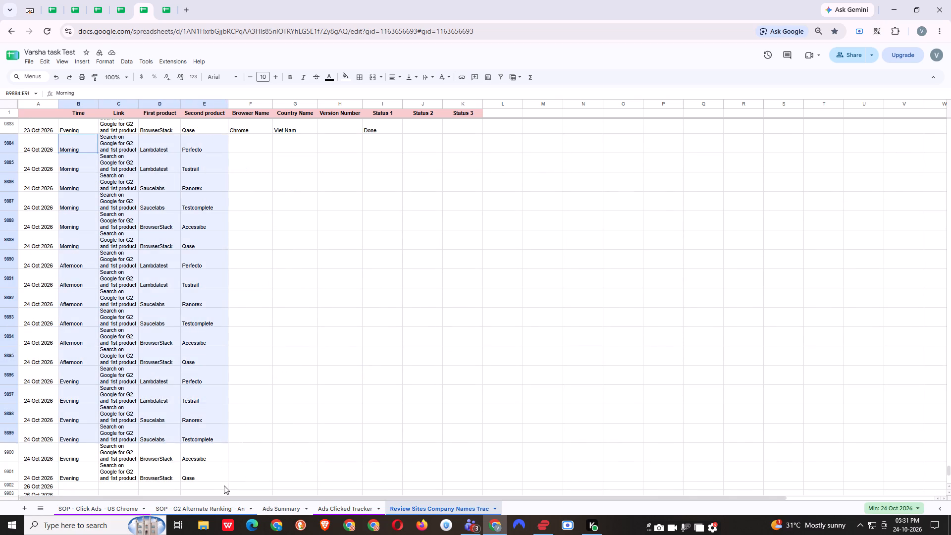
pyautogui.moveTo(224, 485); pyautogui.dragTo(218, 419)
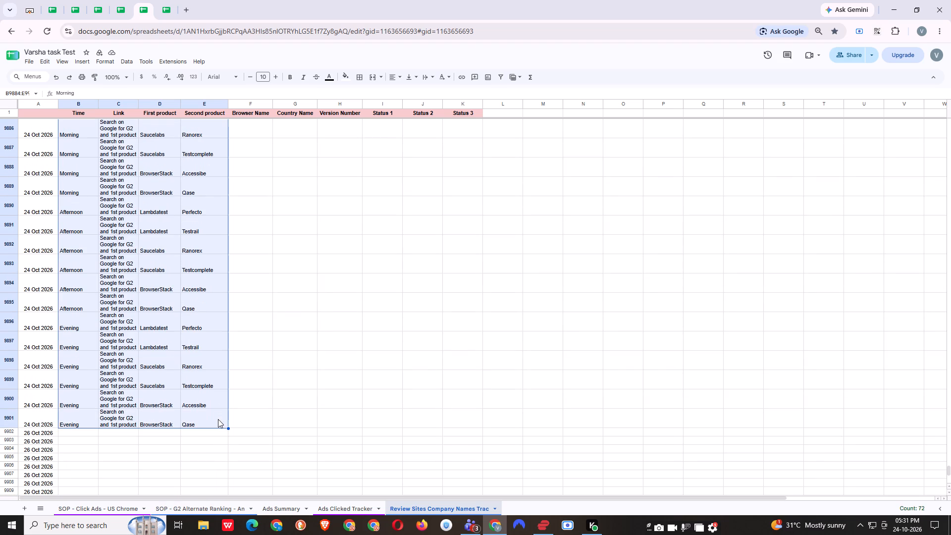
pyautogui.hotkey('ctrl', 'c')
# Paste the copied block into column B at the first rows of 26, 27, 28 and 29 Oct 2026: 9902, 9920, 9938 and 9956.
pyautogui.scroll(-4, 146, 353)
pyautogui.click(71, 234)
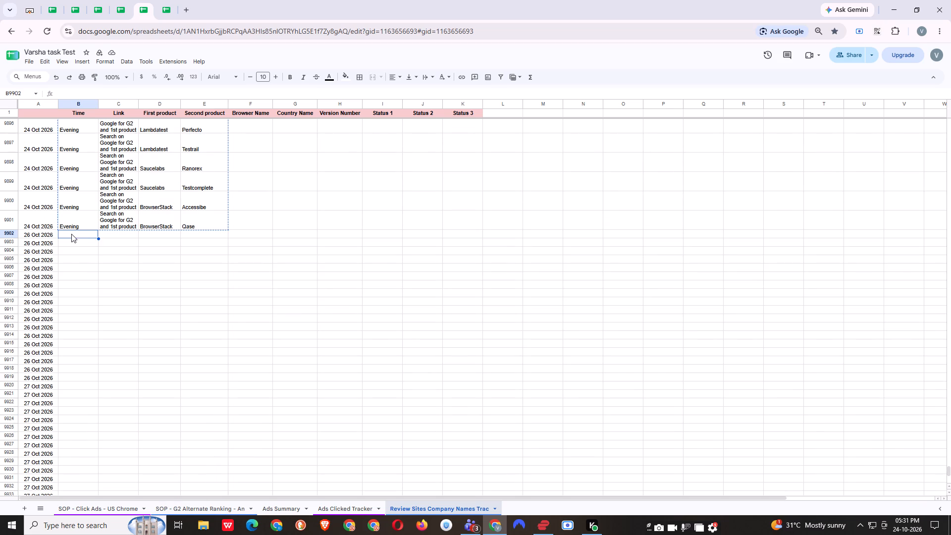
pyautogui.hotkey('ctrl', 'v')
pyautogui.scroll(-8, 75, 235)
pyautogui.click(72, 186)
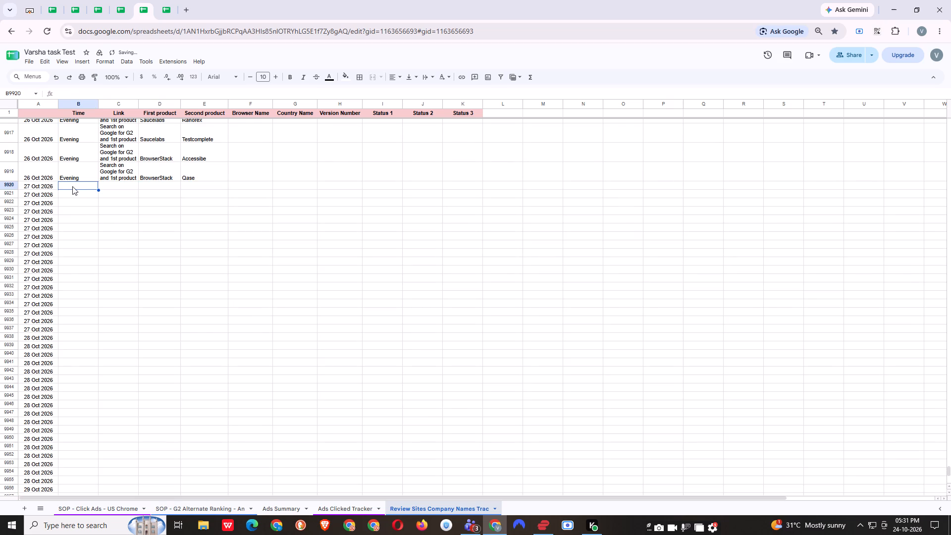
pyautogui.hotkey('ctrl', 'v')
pyautogui.scroll(-7, 76, 192)
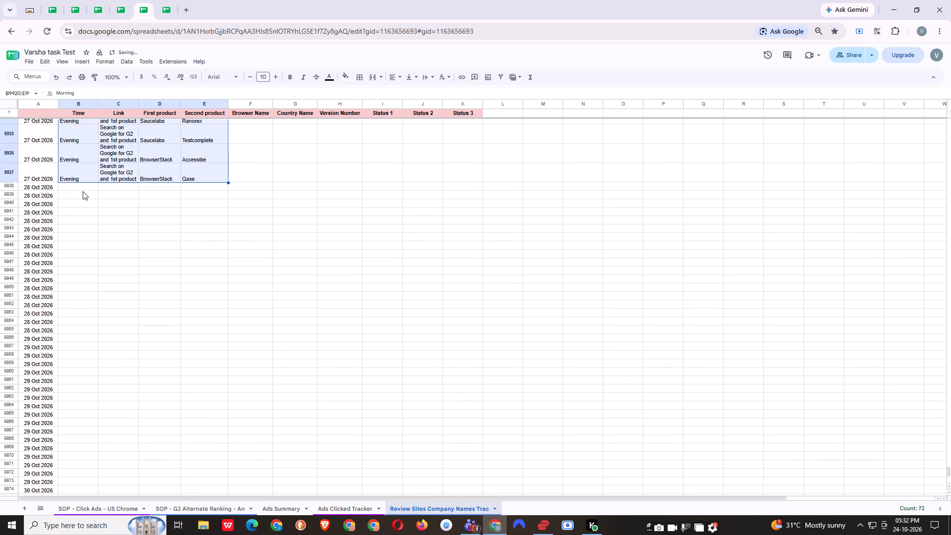
pyautogui.click(81, 189)
pyautogui.hotkey('ctrl', 'v')
pyautogui.scroll(-5, 79, 203)
pyautogui.scroll(-1, 64, 282)
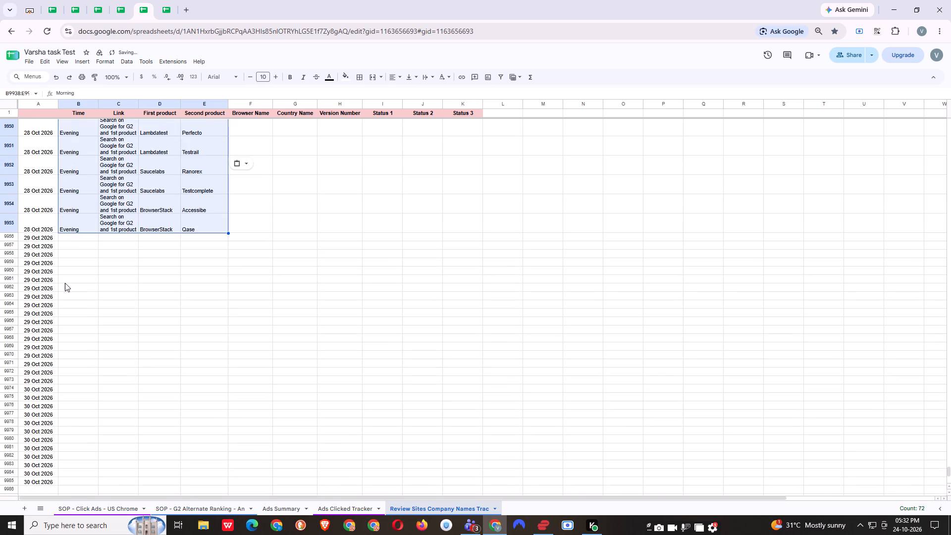
pyautogui.click(72, 238)
pyautogui.hotkey('ctrl', 'v')
# Paste the same block into column B at row 9974 for 30 Oct 2026, and again at rows 9992 and 10010.
pyautogui.scroll(-5, 75, 234)
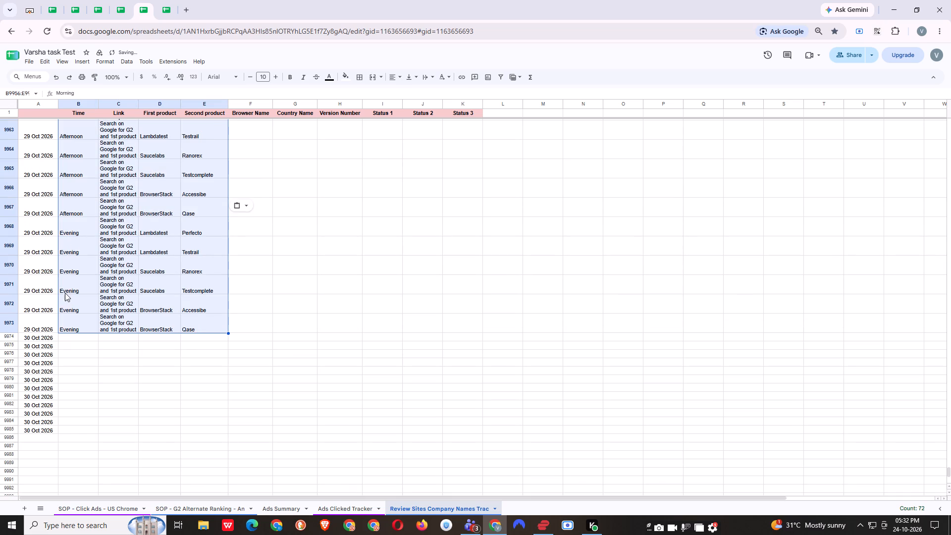
pyautogui.click(72, 337)
pyautogui.hotkey('ctrl', 'v')
pyautogui.scroll(-6, 76, 321)
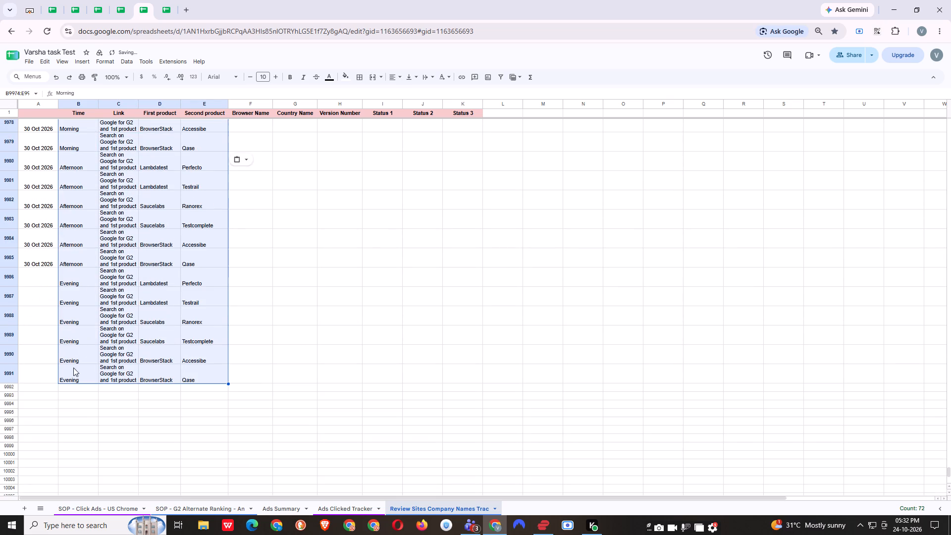
pyautogui.click(84, 391)
pyautogui.hotkey('ctrl', 'v')
pyautogui.scroll(-5, 88, 364)
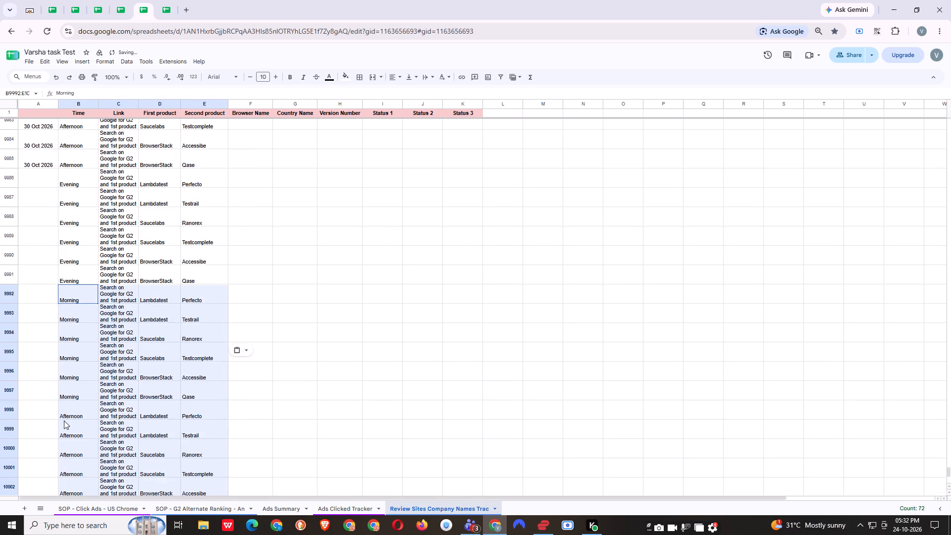
pyautogui.scroll(-4, 63, 427)
pyautogui.click(73, 292)
pyautogui.hotkey('ctrl', 'v')
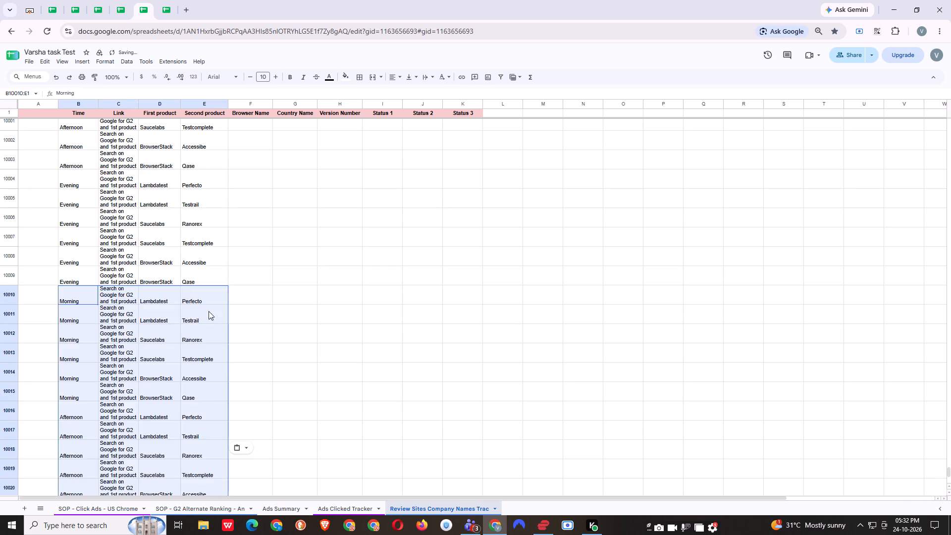
# Compare the 24 Oct 2026 rows of Review Sites Company Names Trac between Varsha task Test and its copy.
pyautogui.scroll(20, 232, 336)
pyautogui.scroll(15, 232, 336)
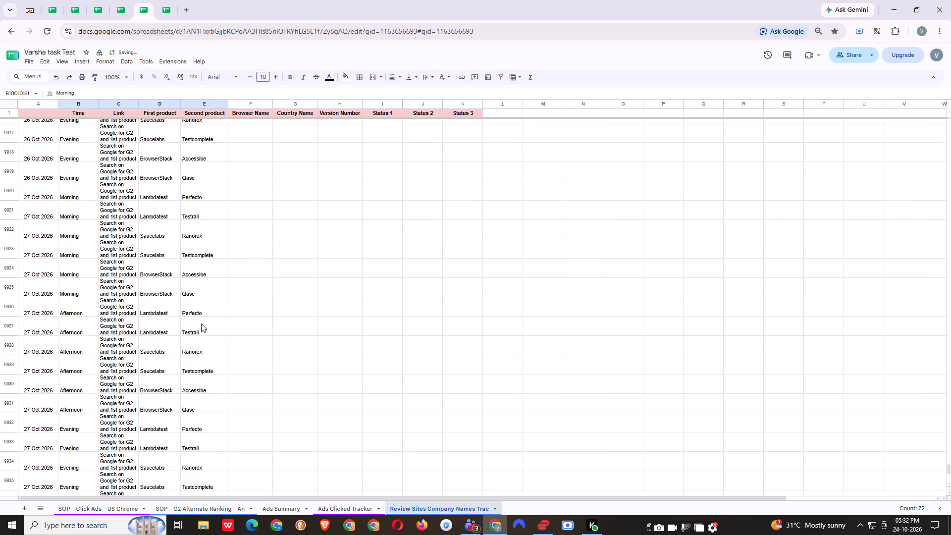
pyautogui.scroll(17, 201, 323)
pyautogui.scroll(-3, 201, 323)
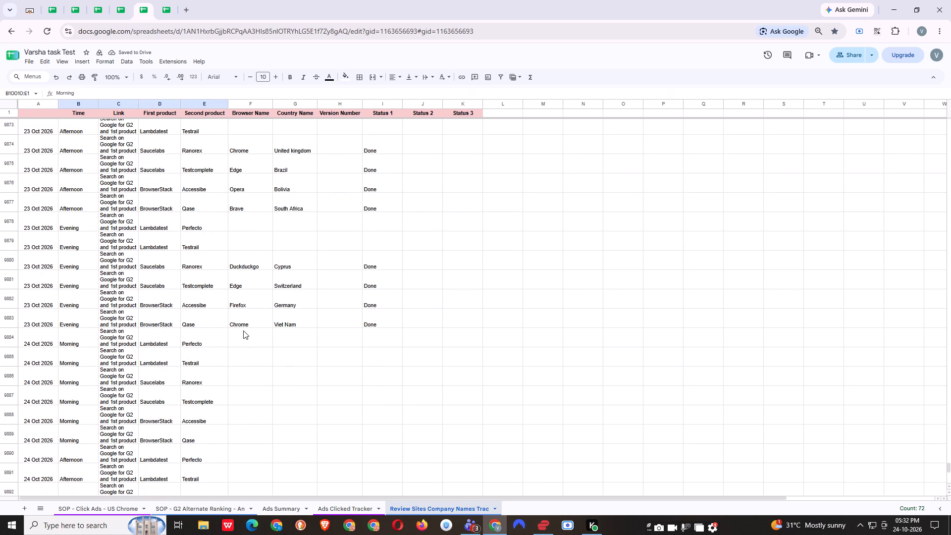
pyautogui.click(243, 330)
pyautogui.click(162, 11)
pyautogui.click(372, 310)
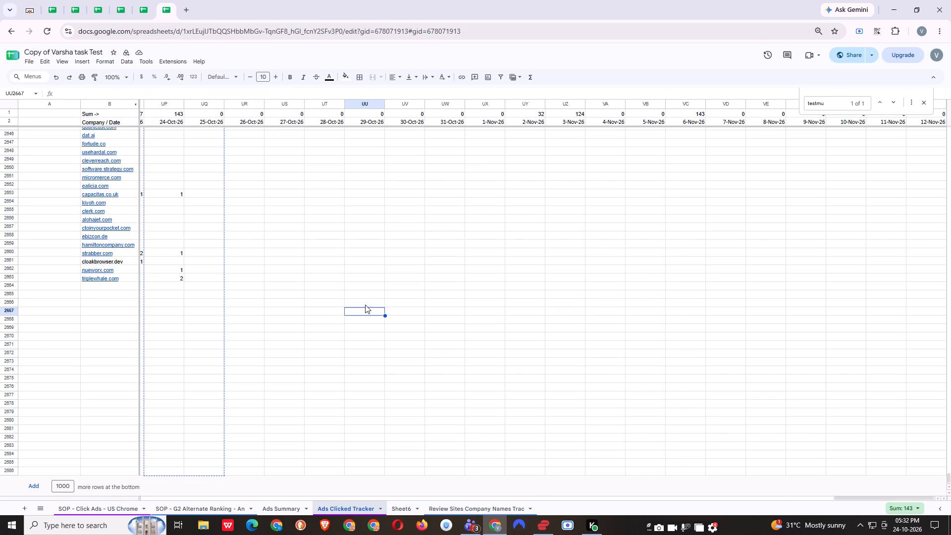
pyautogui.click(450, 508)
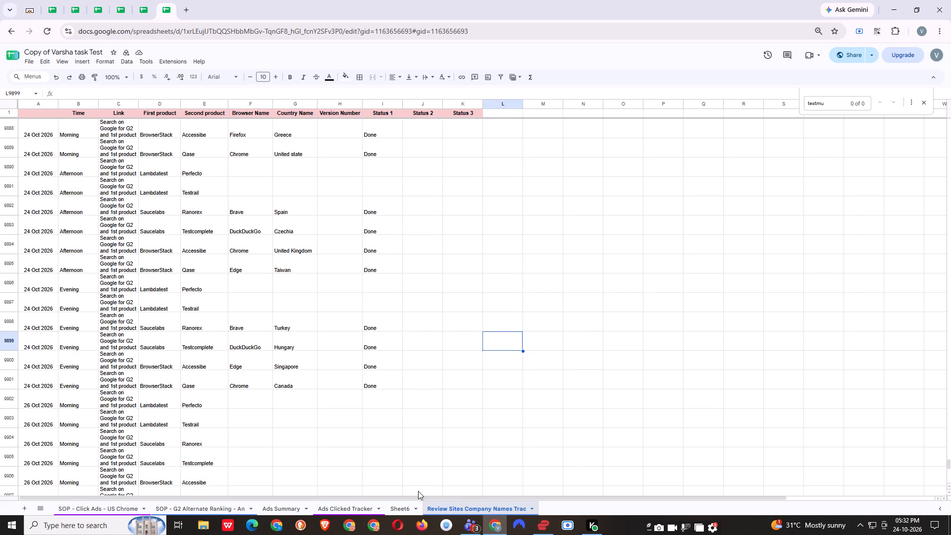
pyautogui.click(351, 510)
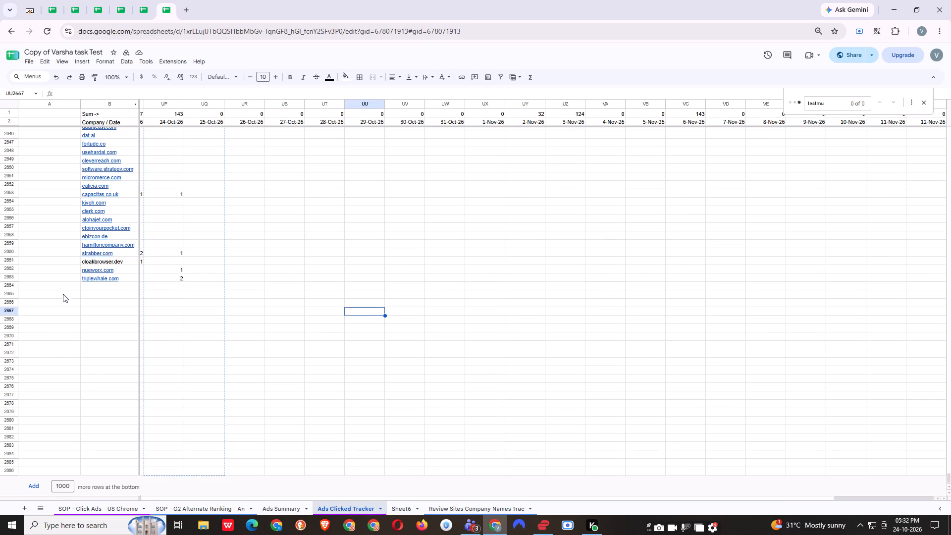
# Copy the nueworx.com and triplewhale.com entries from the copy's Ads Clicked Tracker into rows 2662 and 2663 of Varsha task Test's tracker.
pyautogui.click(152, 7)
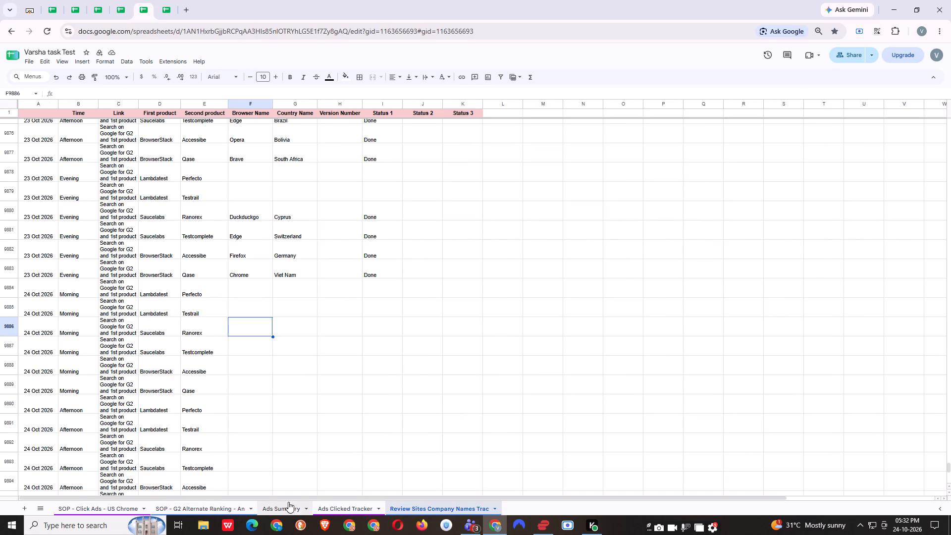
pyautogui.click(331, 513)
pyautogui.scroll(-8, 303, 395)
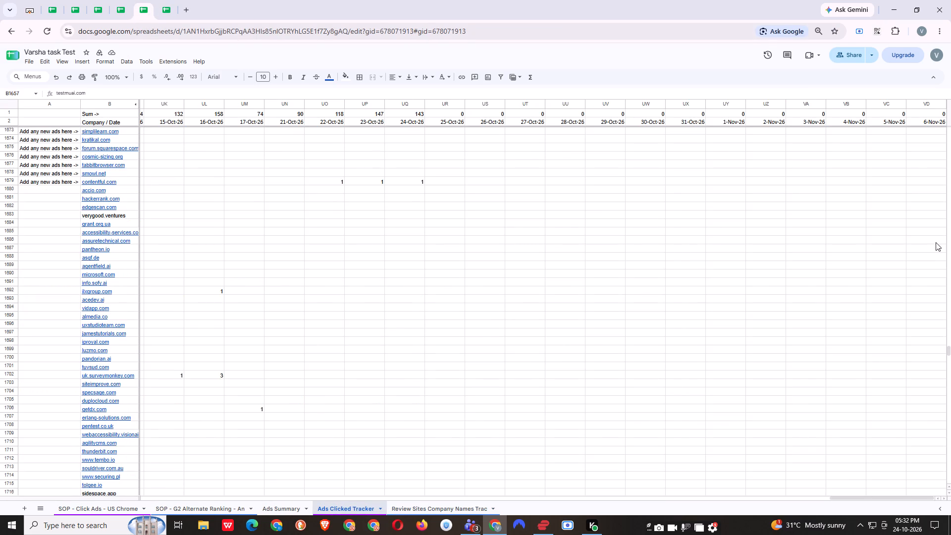
pyautogui.moveTo(950, 351); pyautogui.dragTo(950, 422)
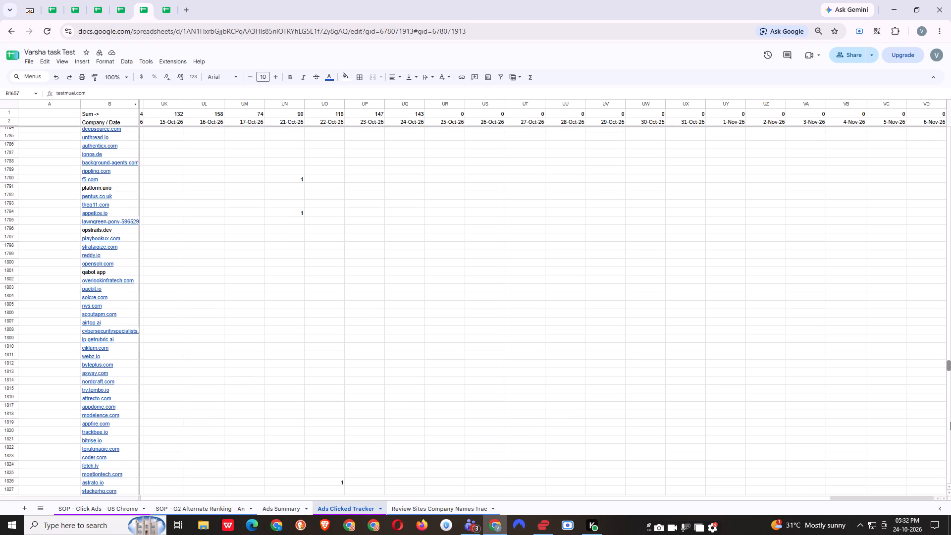
pyautogui.moveTo(950, 422); pyautogui.dragTo(950, 509)
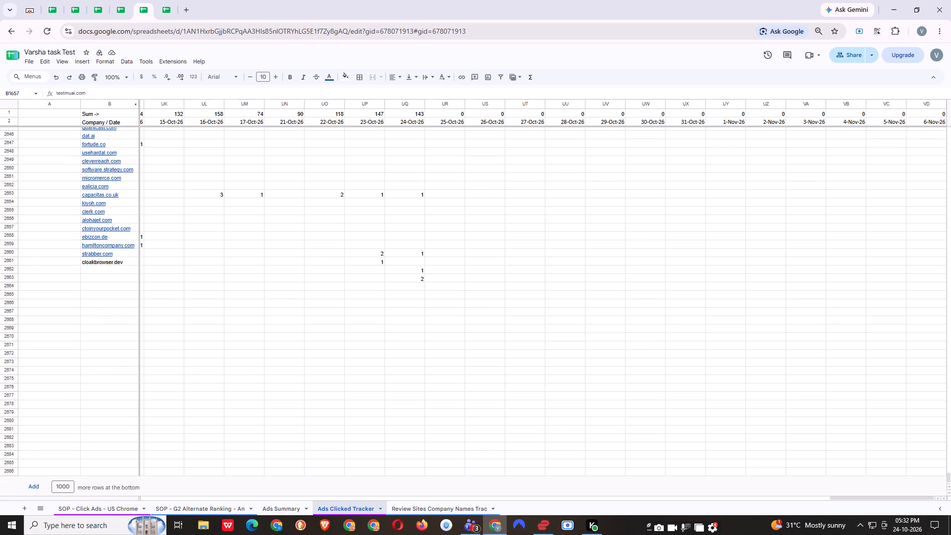
pyautogui.click(167, 8)
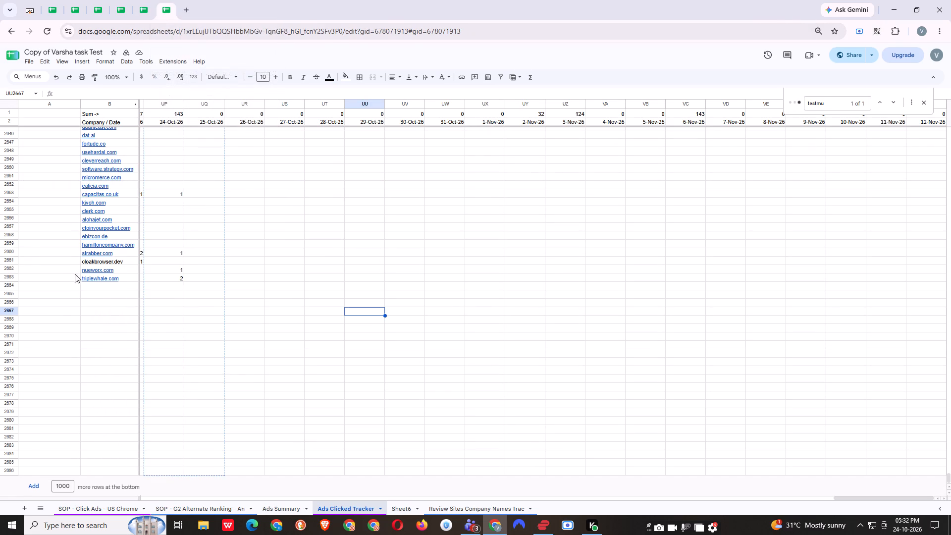
pyautogui.moveTo(64, 269); pyautogui.dragTo(104, 280)
pyautogui.hotkey('ctrl', 'c')
pyautogui.hotkey('ctrl', 'c')
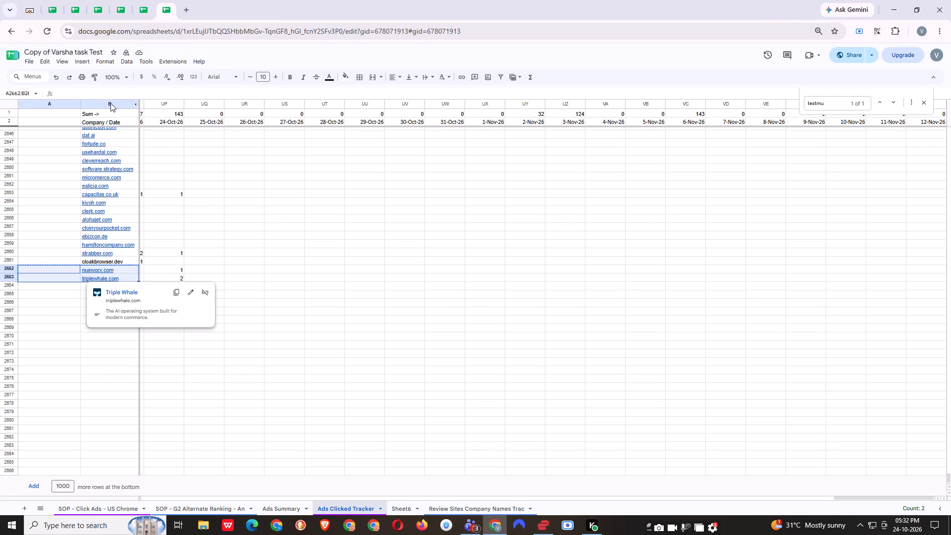
pyautogui.hotkey('ctrl', 'c')
pyautogui.click(141, 6)
pyautogui.click(70, 269)
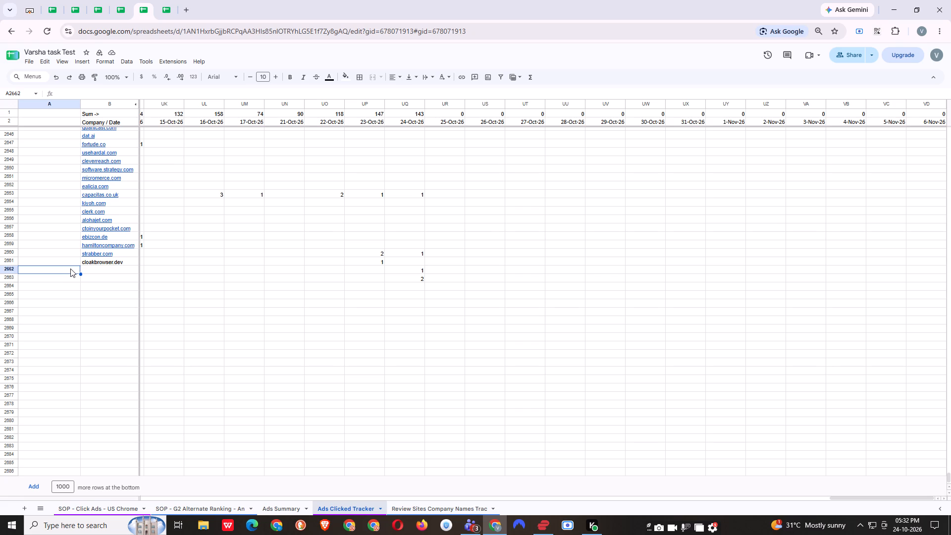
pyautogui.hotkey('ctrl', 'v')
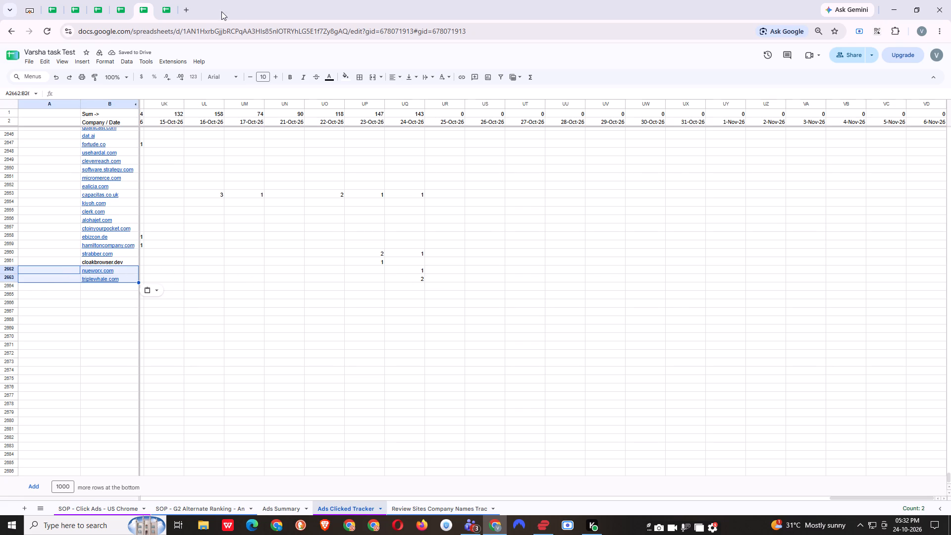
# In Copy of Varsha task Test's Review Sites Company Names Trac, copy the 24 Oct 2026 Browser Name through Status 1 cells, rows 9886 to 9901.
pyautogui.click(167, 8)
pyautogui.click(145, 9)
pyautogui.click(421, 510)
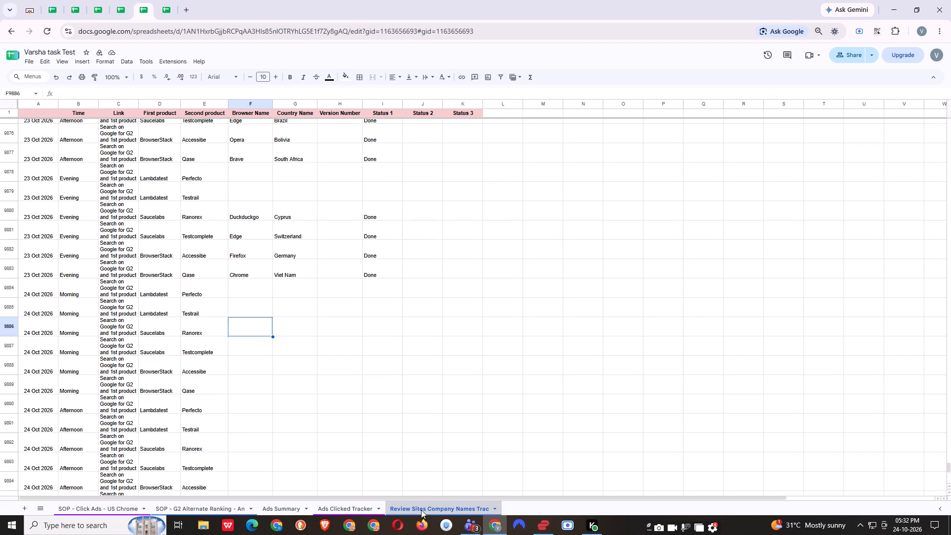
pyautogui.click(163, 9)
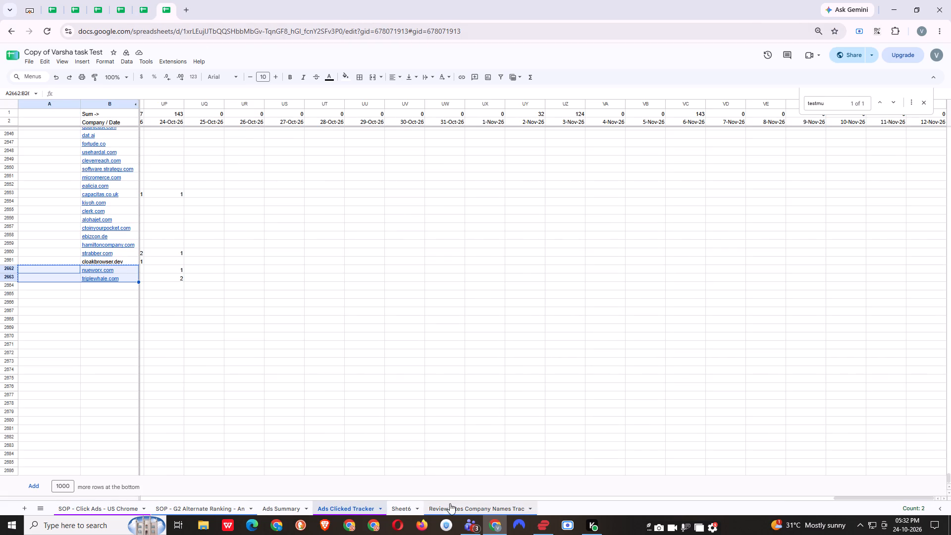
pyautogui.click(450, 506)
pyautogui.scroll(1, 281, 300)
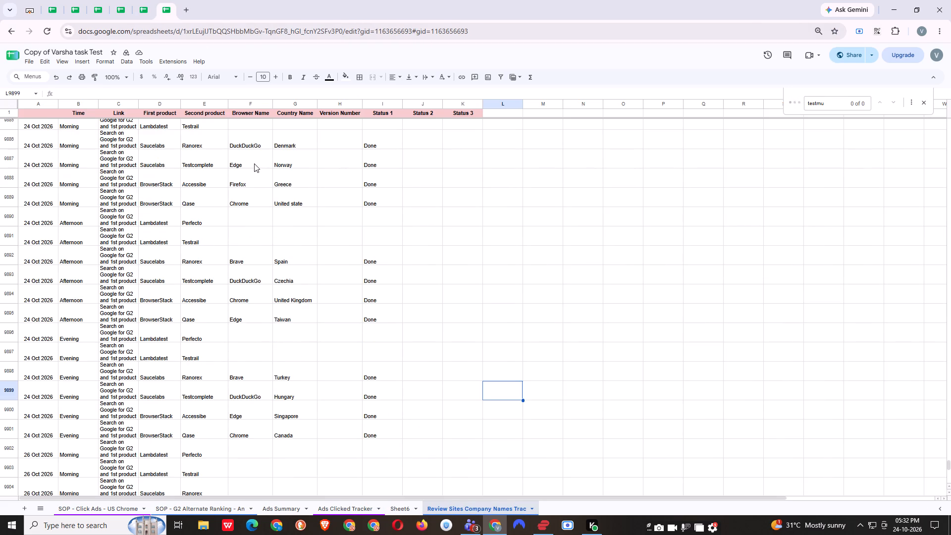
pyautogui.moveTo(243, 140); pyautogui.dragTo(375, 430)
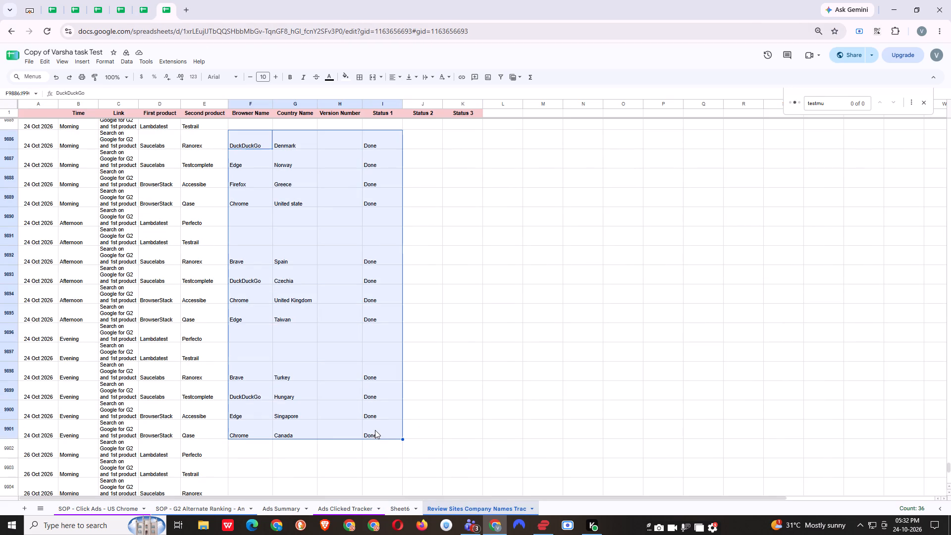
pyautogui.hotkey('ctrl', 'c')
pyautogui.hotkey('ctrl', 'c')
pyautogui.hotkey('ctrl', 'c')
pyautogui.hotkey('ctrl', 'c')
pyautogui.hotkey('ctrl', 'c')
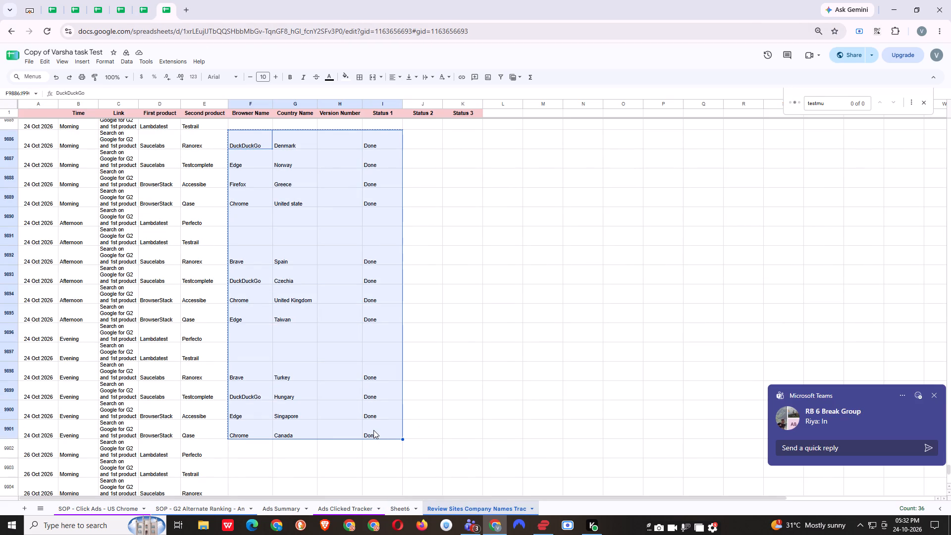
# Paste the copied 24 Oct 2026 Browser Name through Status 1 block into Varsha task Test's Review Sites Company Names Trac at F9886 and review it.
pyautogui.hotkey('ctrl', 'c')
pyautogui.click(144, 11)
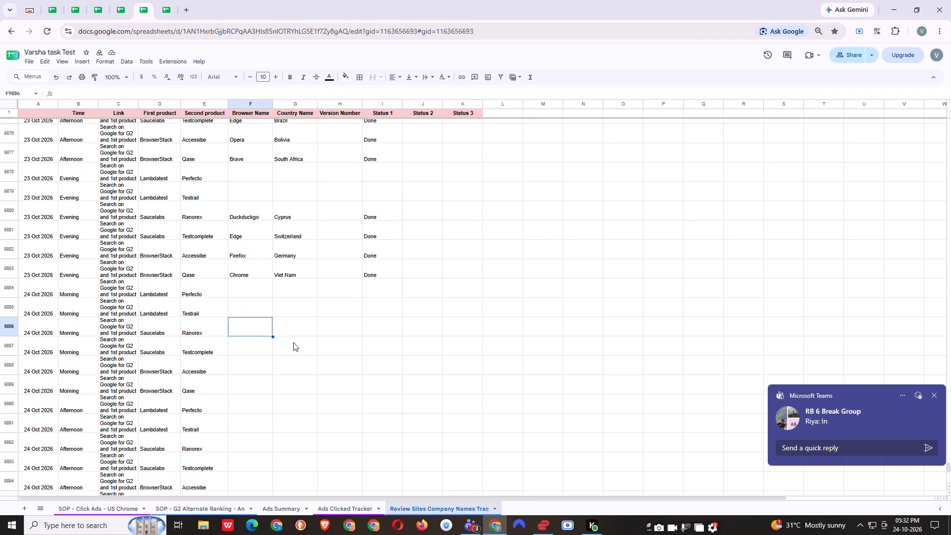
pyautogui.hotkey('ctrl', 'v')
pyautogui.scroll(-3, 464, 365)
pyautogui.scroll(-2, 289, 483)
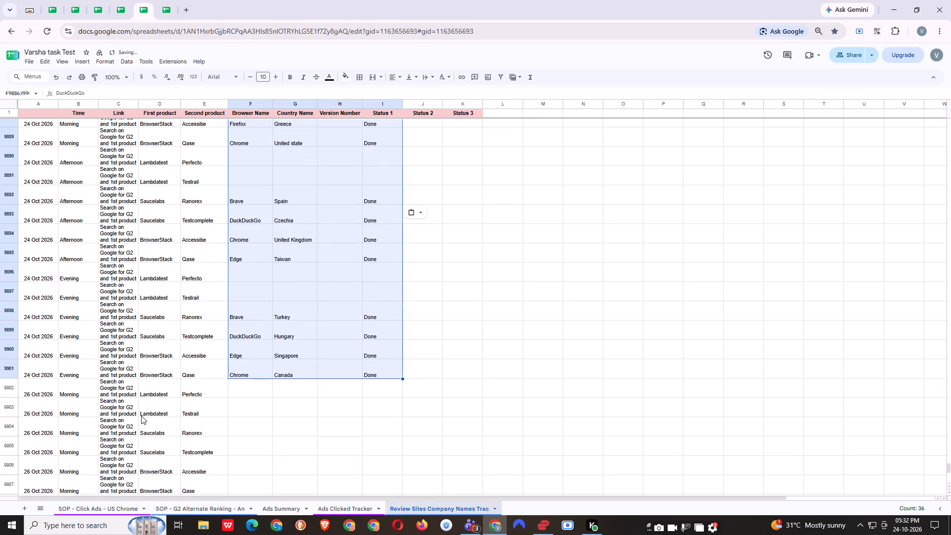
pyautogui.scroll(1, 374, 379)
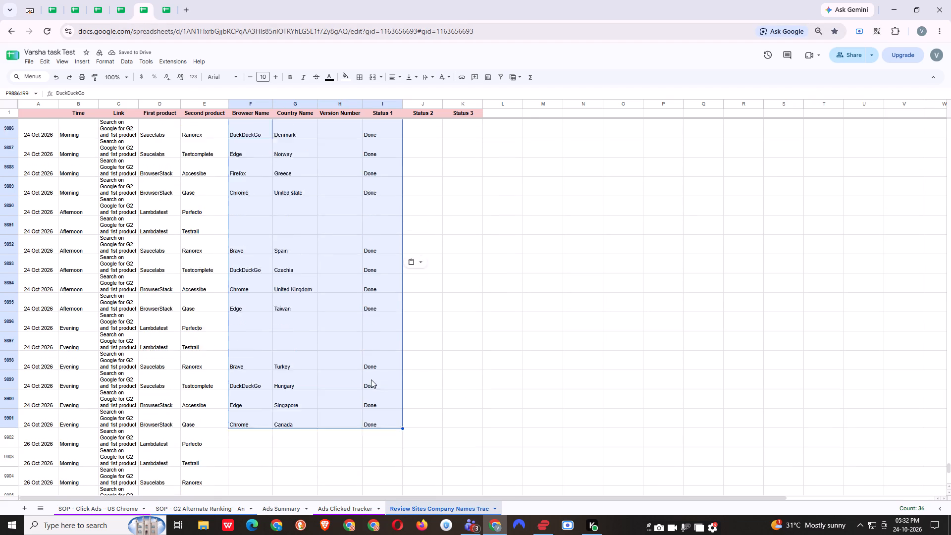
pyautogui.scroll(2, 371, 379)
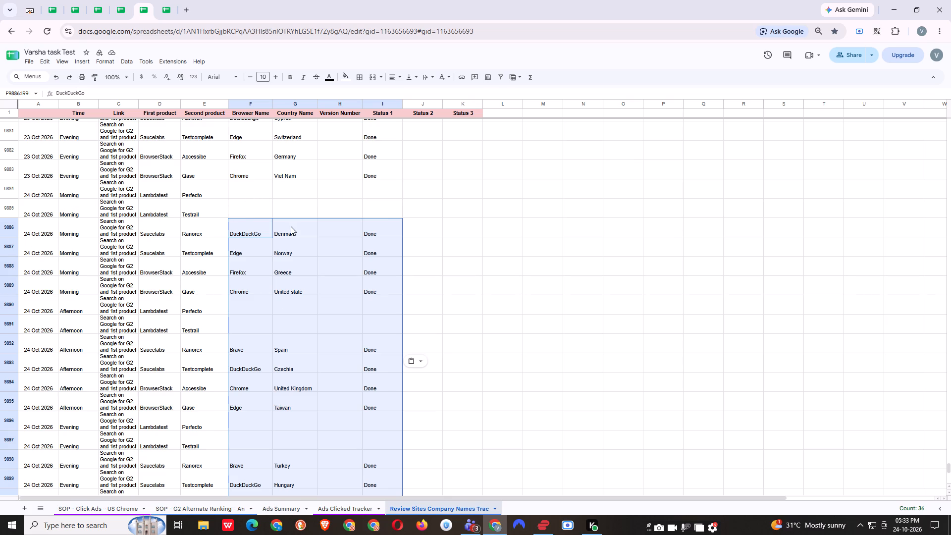
pyautogui.scroll(-4, 298, 351)
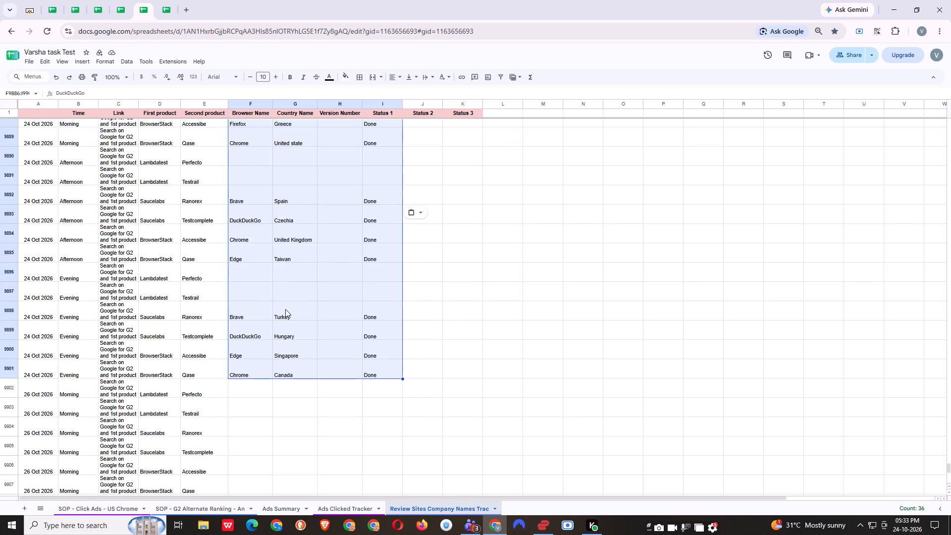
pyautogui.scroll(4, 285, 309)
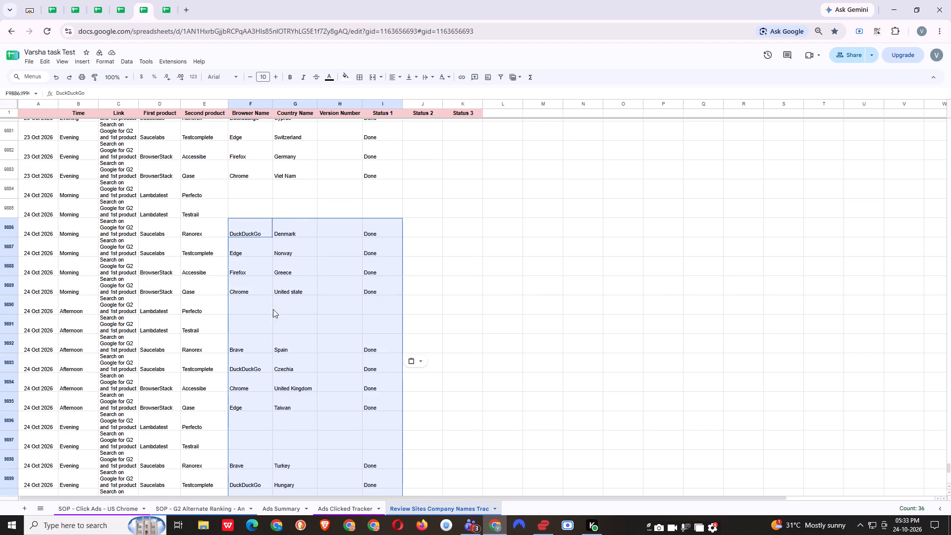
pyautogui.scroll(-4, 269, 343)
pyautogui.click(332, 371)
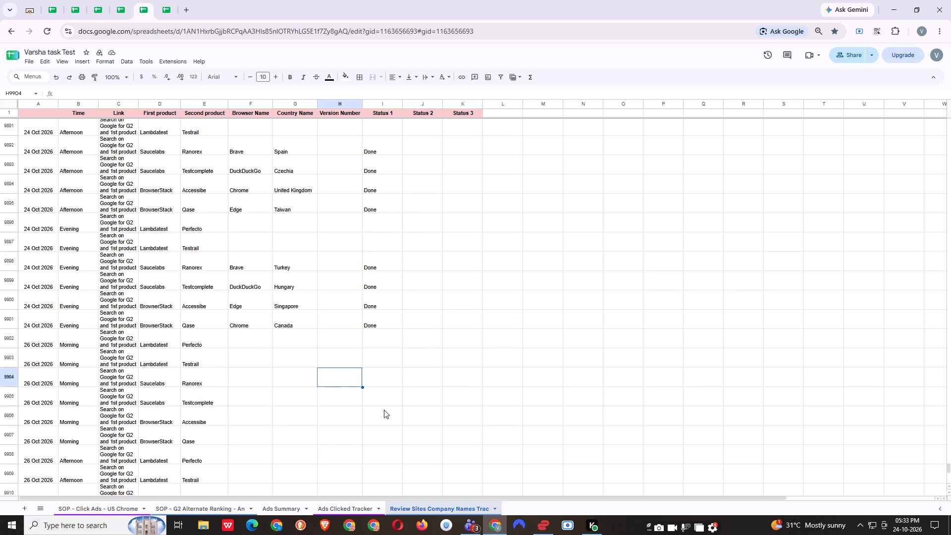
# Review the top rows of Varsha task Test's Ads Clicked Tracker around 24-Oct-26 and the copy's October 2026 rows in Review Sites Company Names Trac.
pyautogui.click(341, 512)
pyautogui.scroll(4, 361, 387)
pyautogui.scroll(20, 885, 234)
pyautogui.scroll(20, 885, 234)
pyautogui.scroll(1, 885, 234)
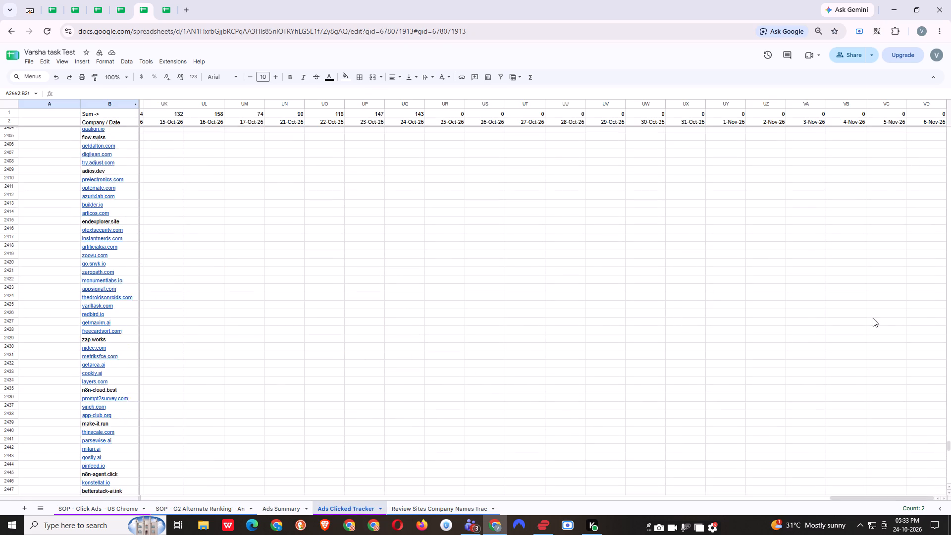
pyautogui.moveTo(950, 441); pyautogui.dragTo(945, 369)
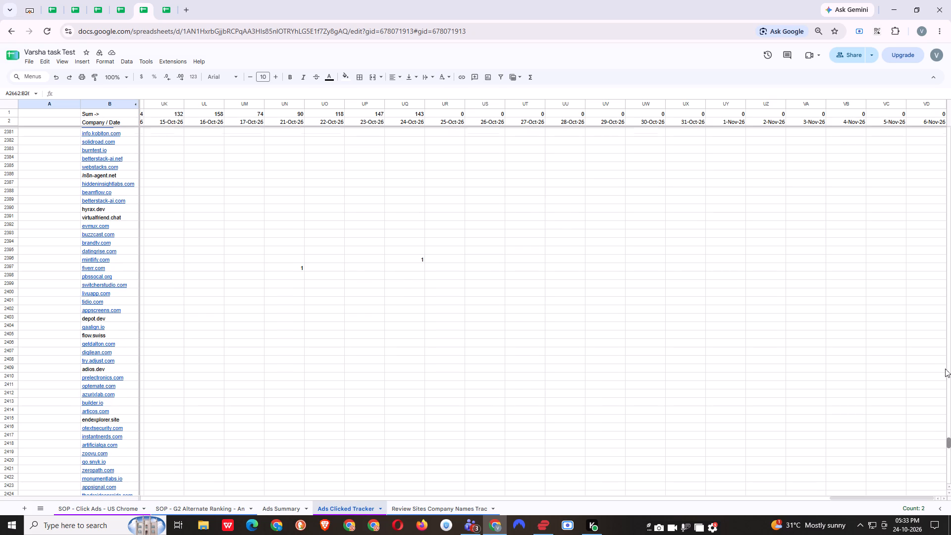
pyautogui.moveTo(945, 369); pyautogui.dragTo(950, 106)
pyautogui.scroll(6, 747, 296)
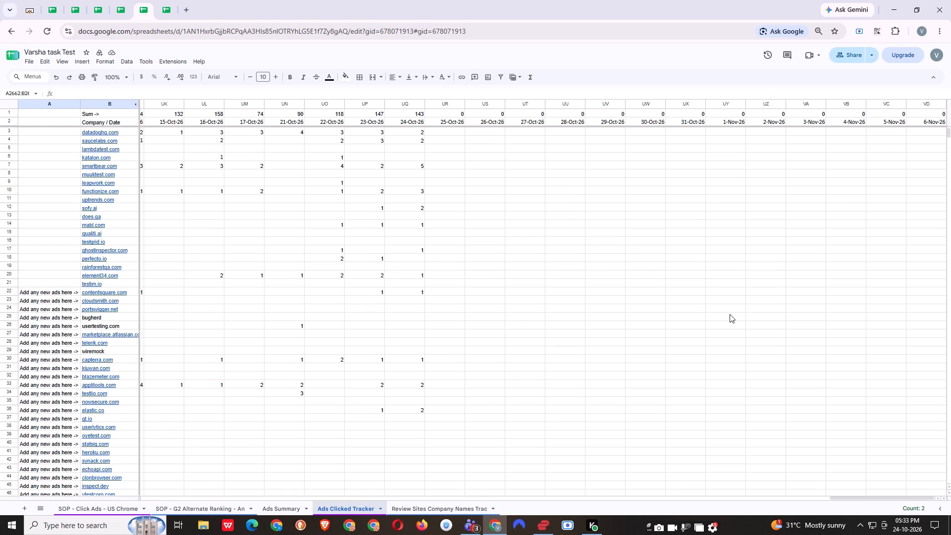
pyautogui.scroll(6, 730, 314)
pyautogui.click(160, 8)
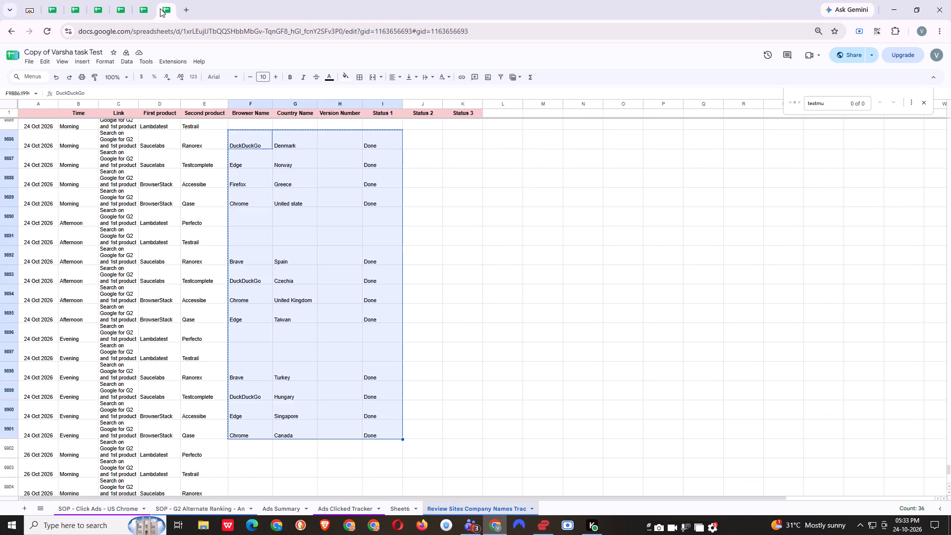
pyautogui.click(537, 280)
pyautogui.scroll(12, 514, 376)
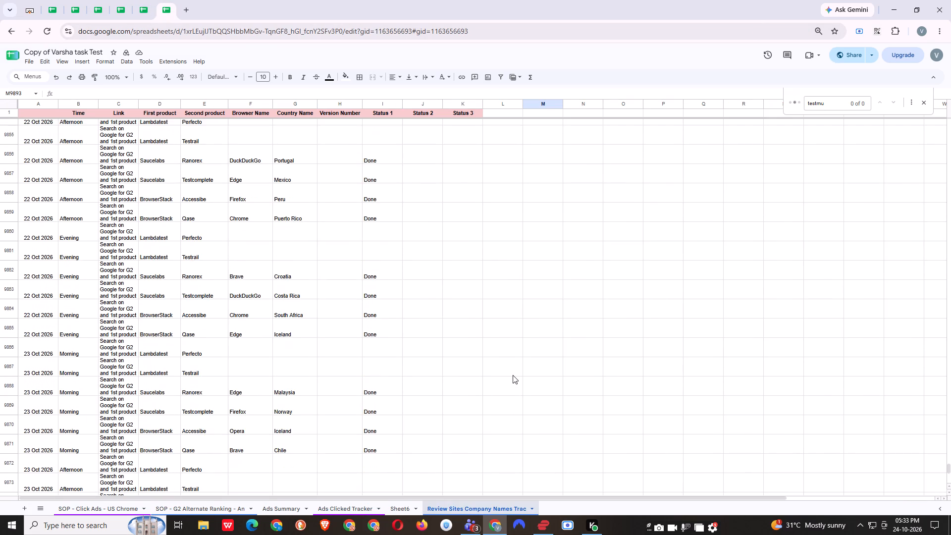
pyautogui.scroll(-12, 509, 376)
pyautogui.click(139, 10)
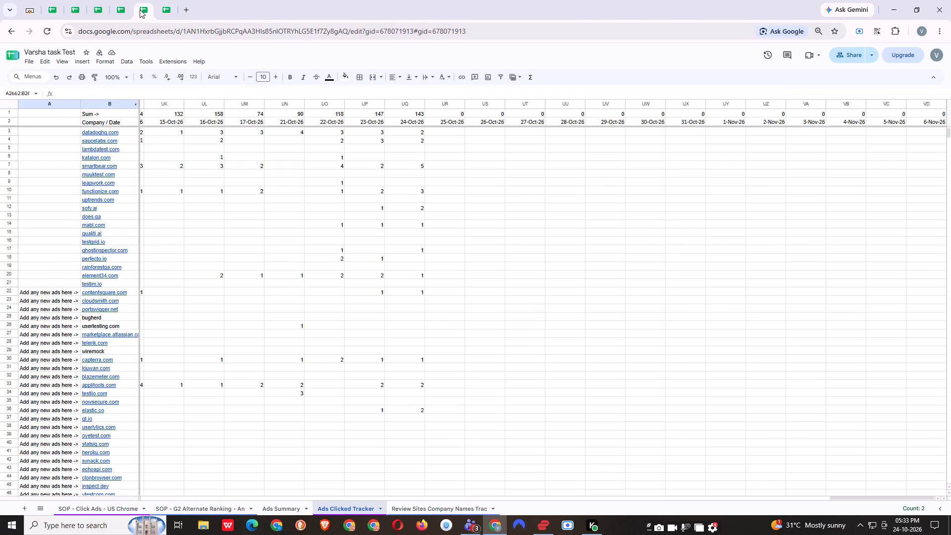
pyautogui.click(166, 9)
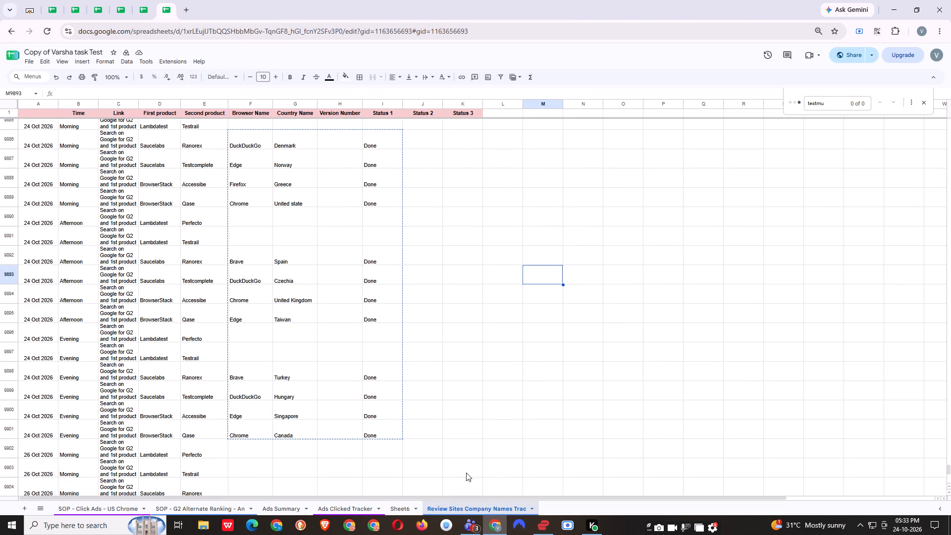